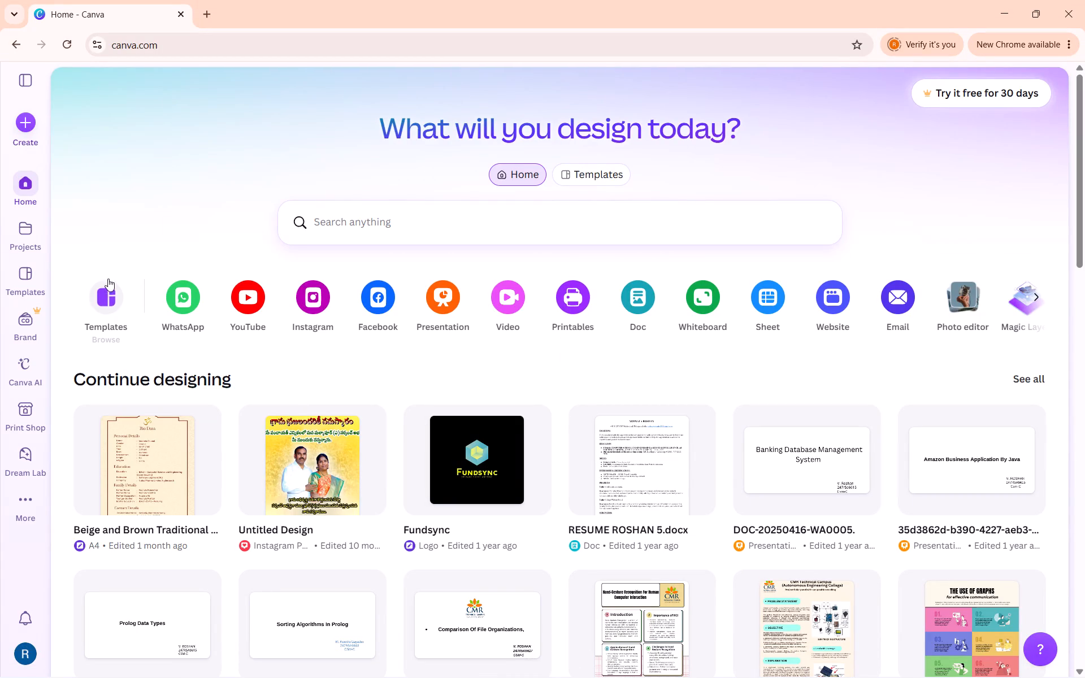
Browse the poster templates and open the Beige Simple Gauri Visarjan A3 Potrait template for customizing.
left_click(112, 293)
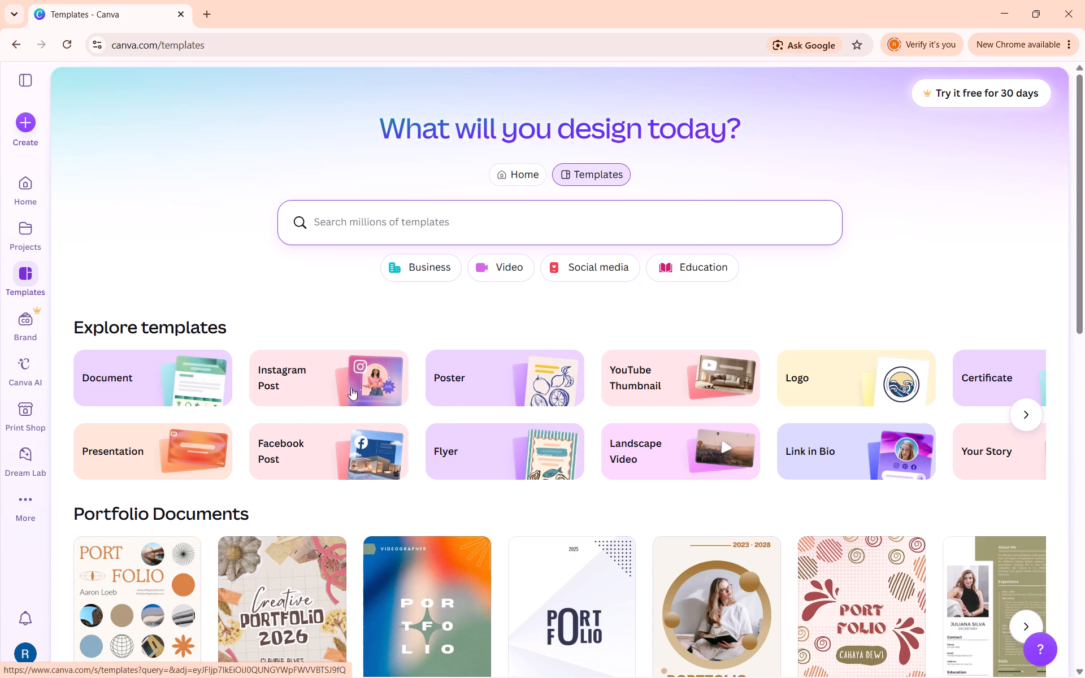
left_click(466, 387)
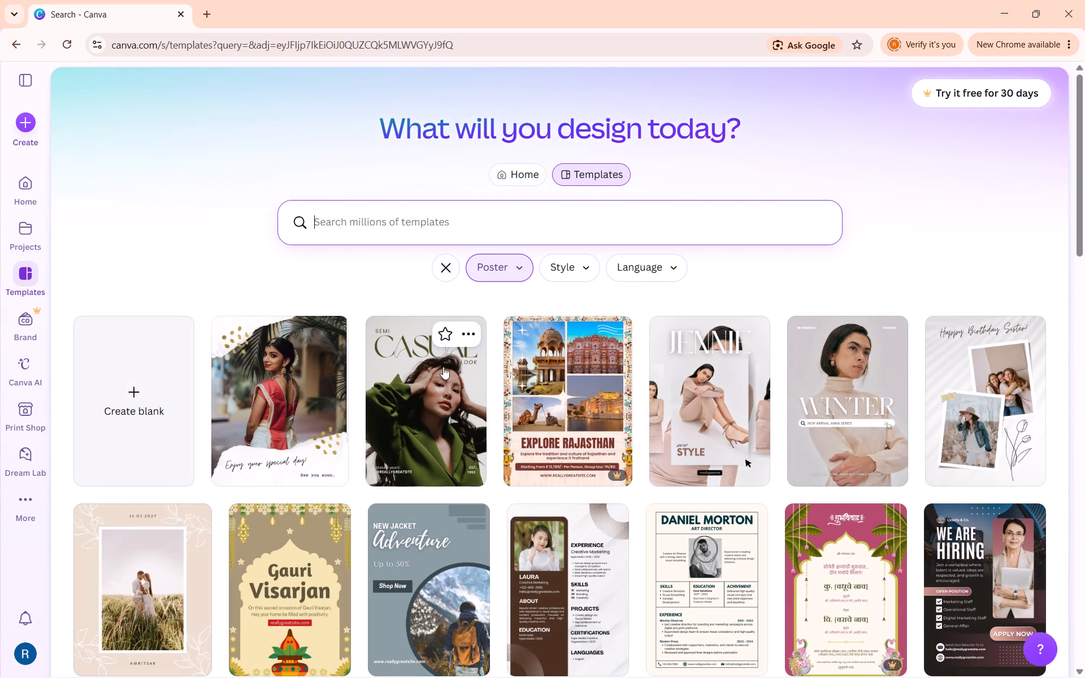
scroll(463, 462, "down", 2)
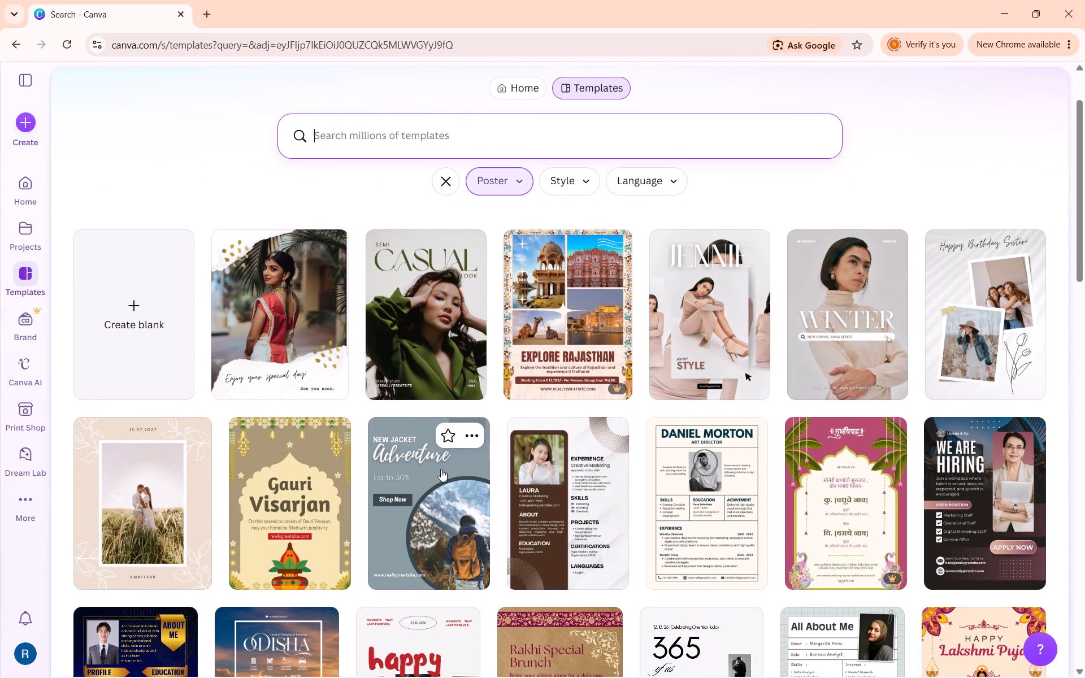
left_click(269, 494)
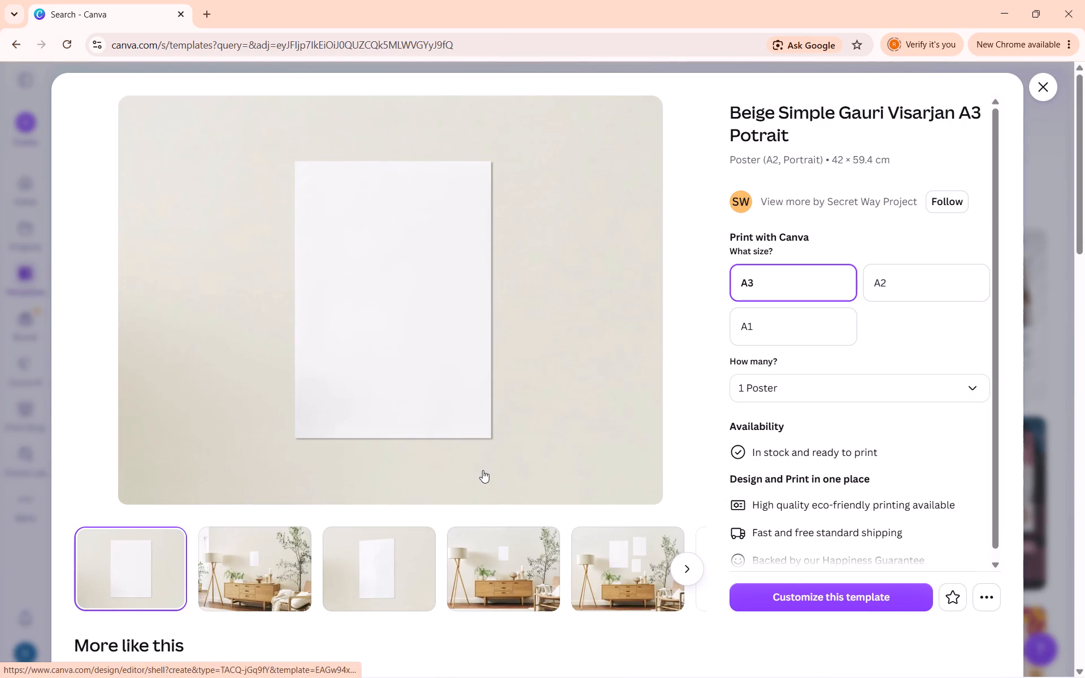
left_click(789, 601)
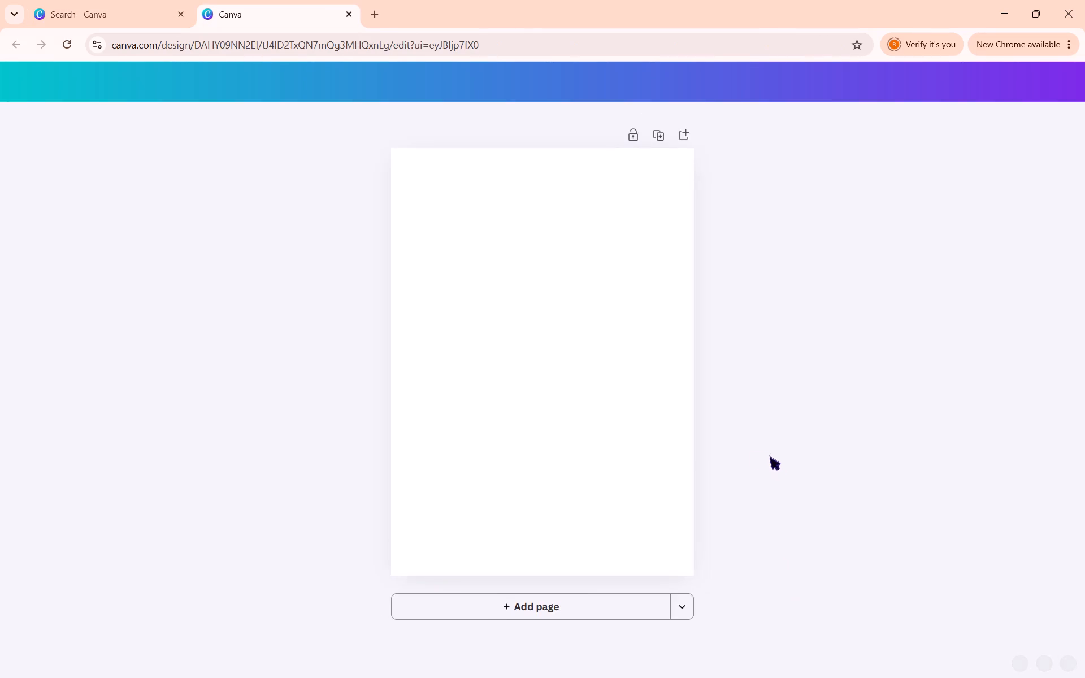
left_click(611, 321)
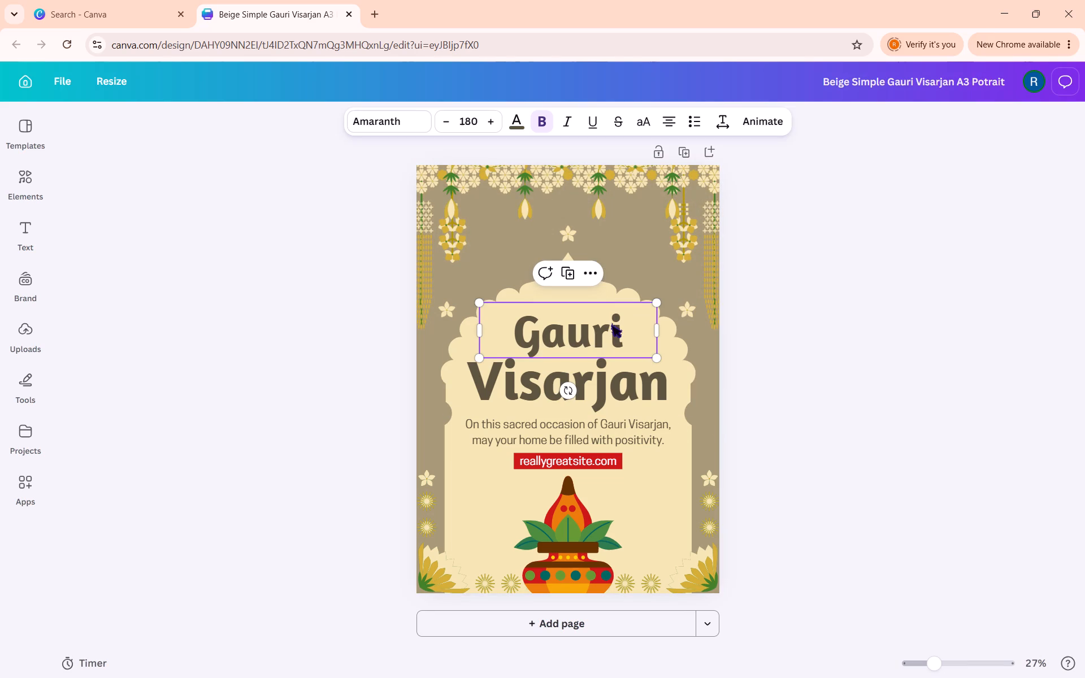
left_click(376, 9)
left_click(410, 306)
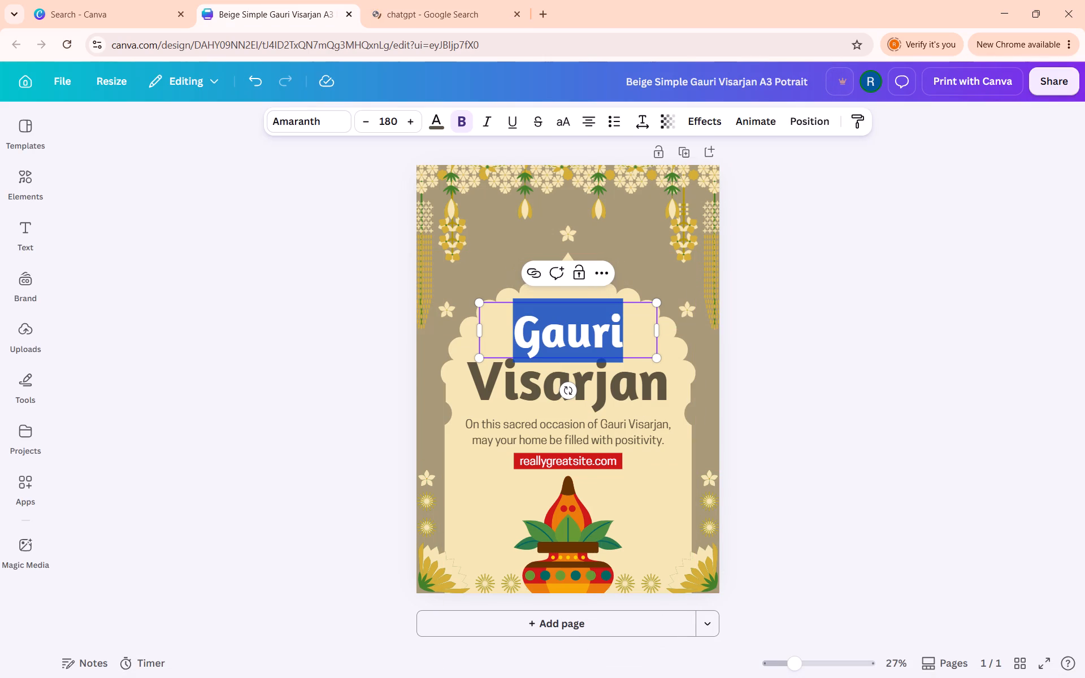
key("BackSpace")
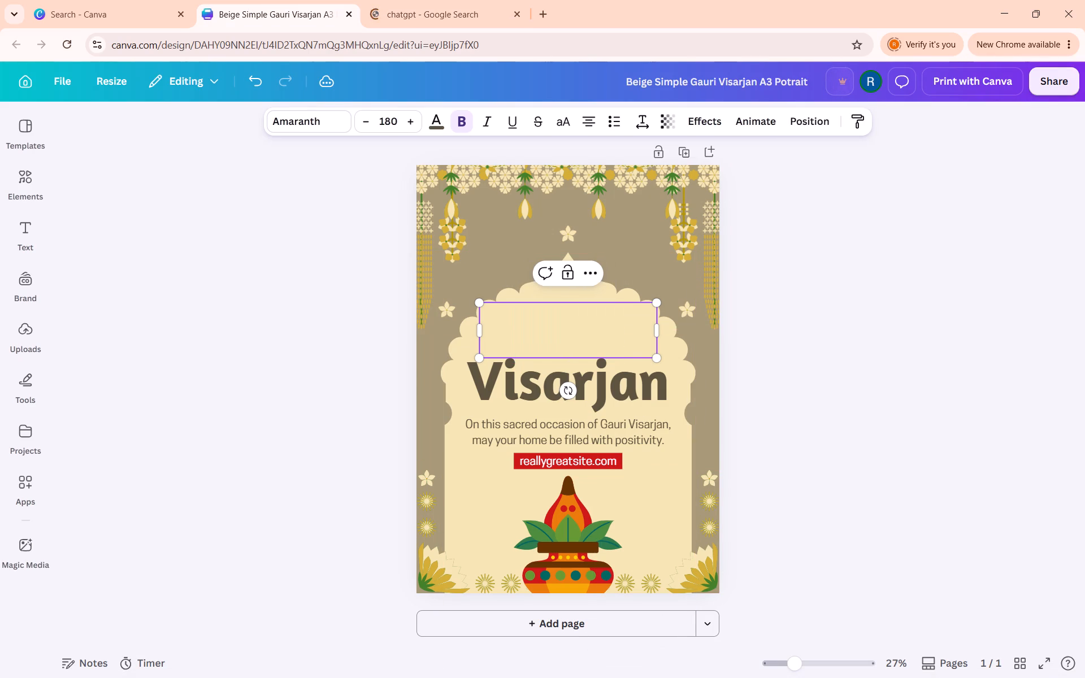
type("Ha")
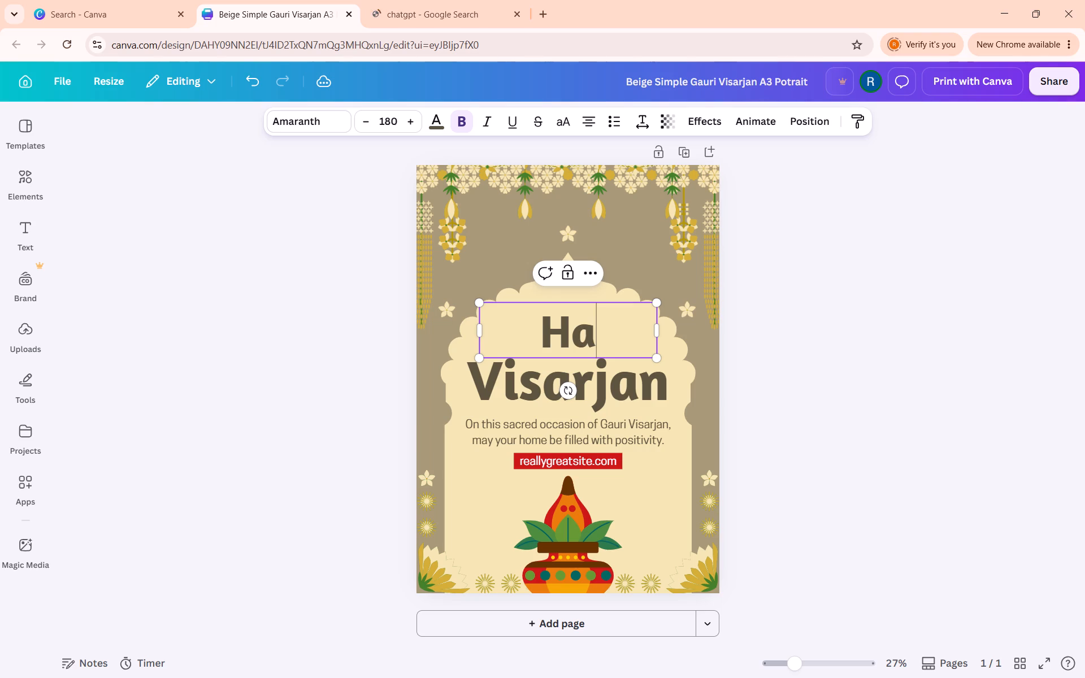
type("ppy")
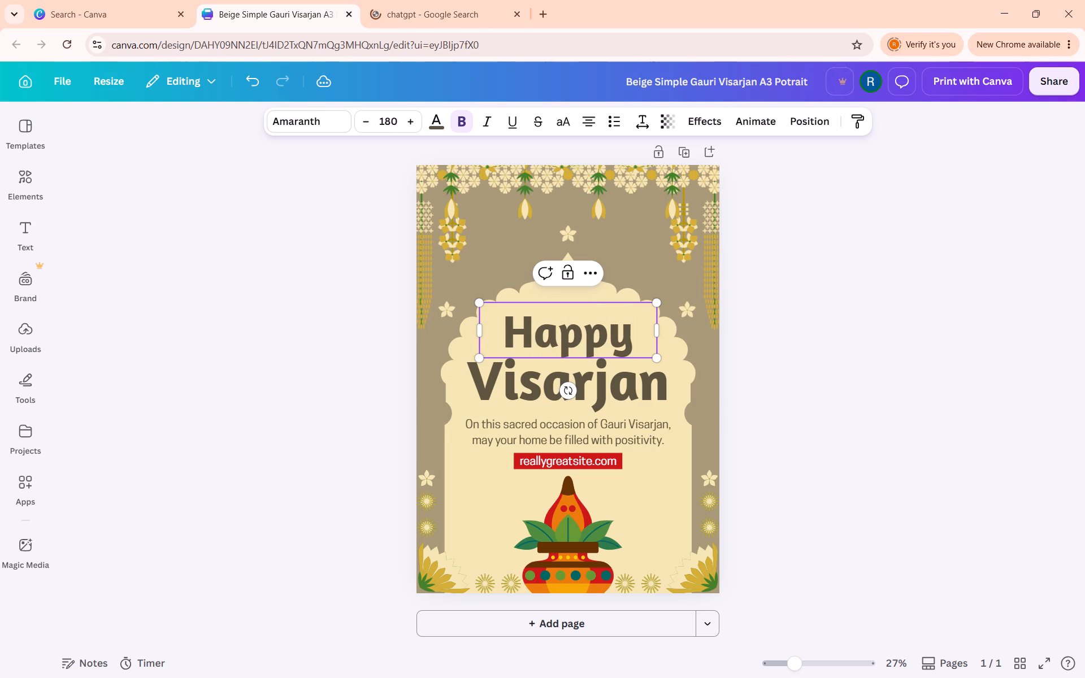
key("Down")
Replace the title's second line "Visarjan" with "Dussehra".
left_click(601, 393)
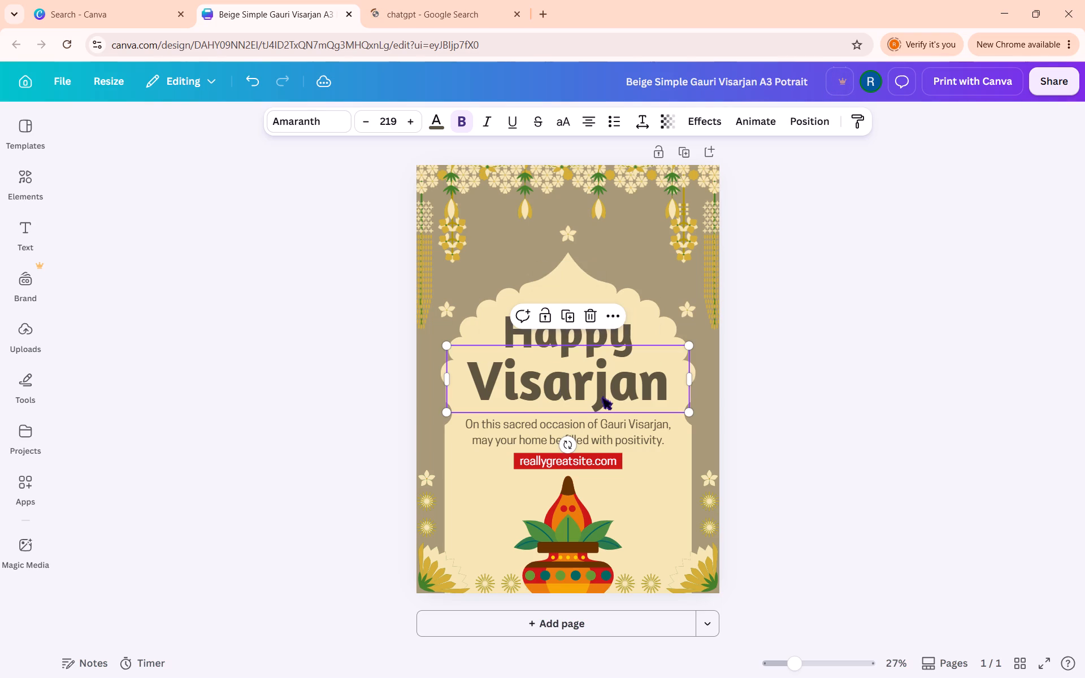
left_click(631, 381)
key("BackSpace")
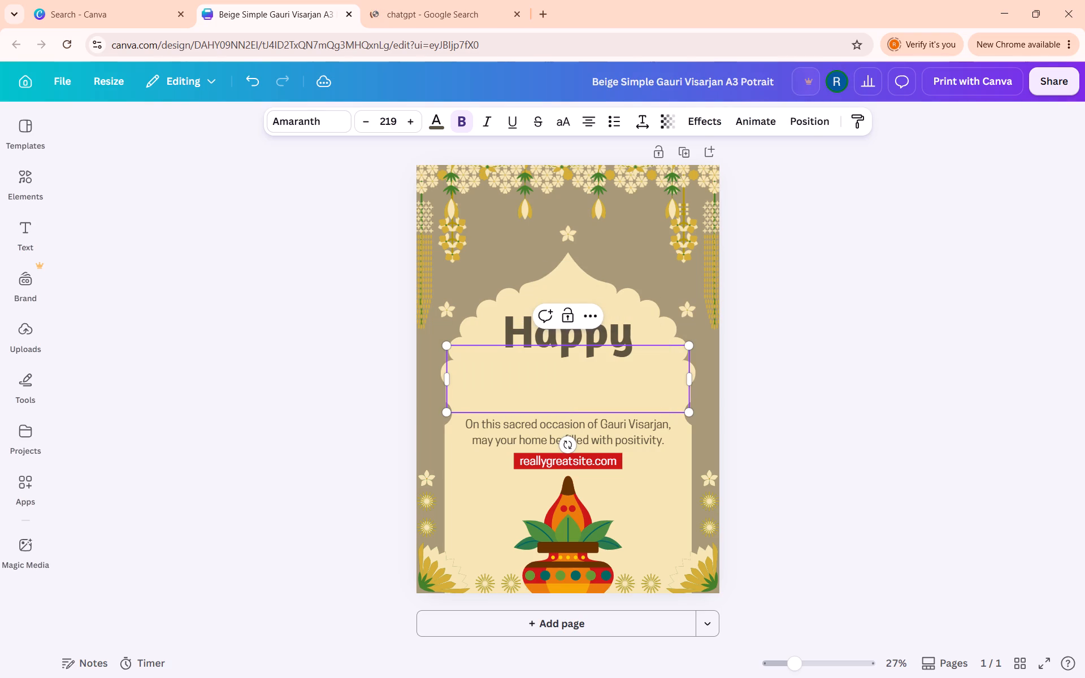
key("shift+d")
type("use")
key("BackSpace")
type("se")
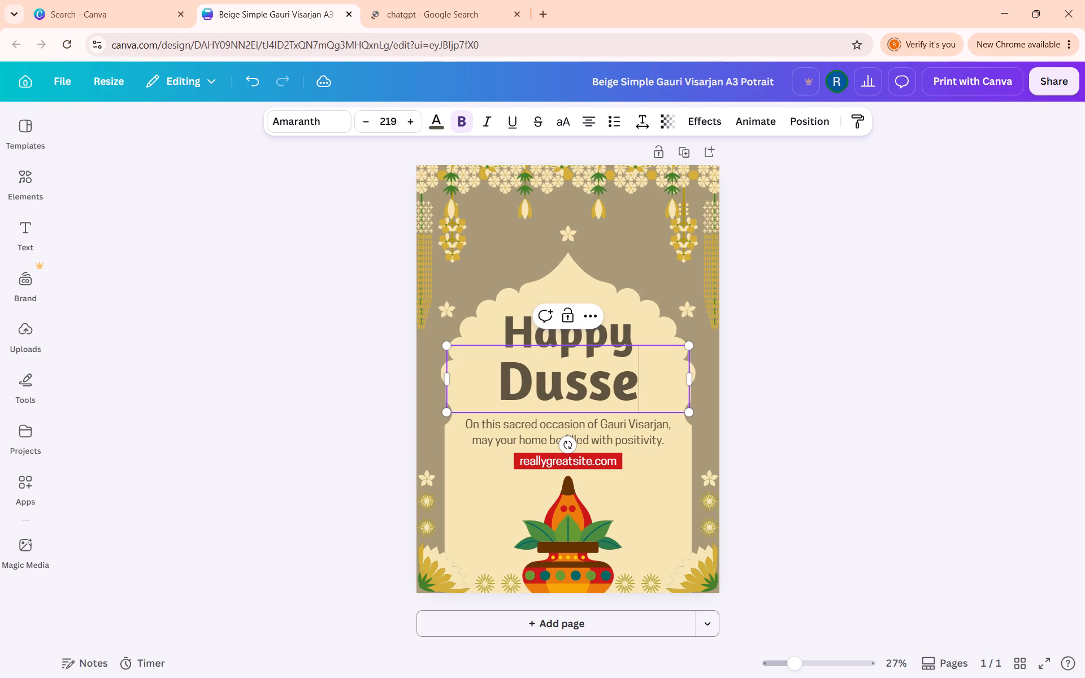
type("hra")
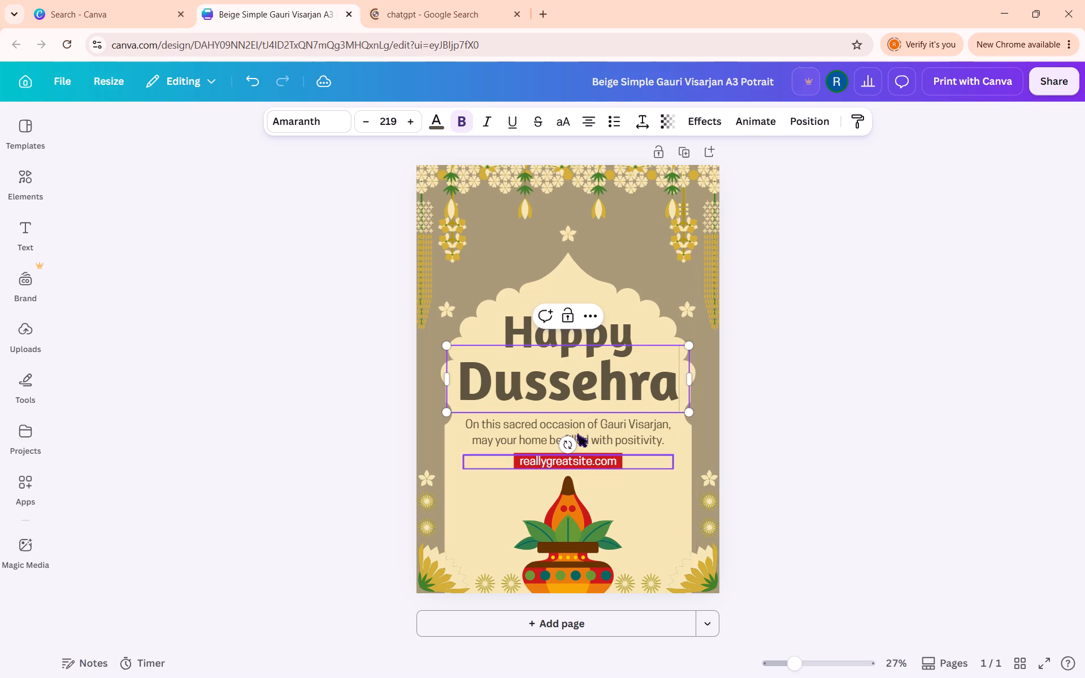
Replace "Gauri Visarjan" with "dussehra" in the greeting message below the title.
left_click(636, 426)
left_click(643, 424)
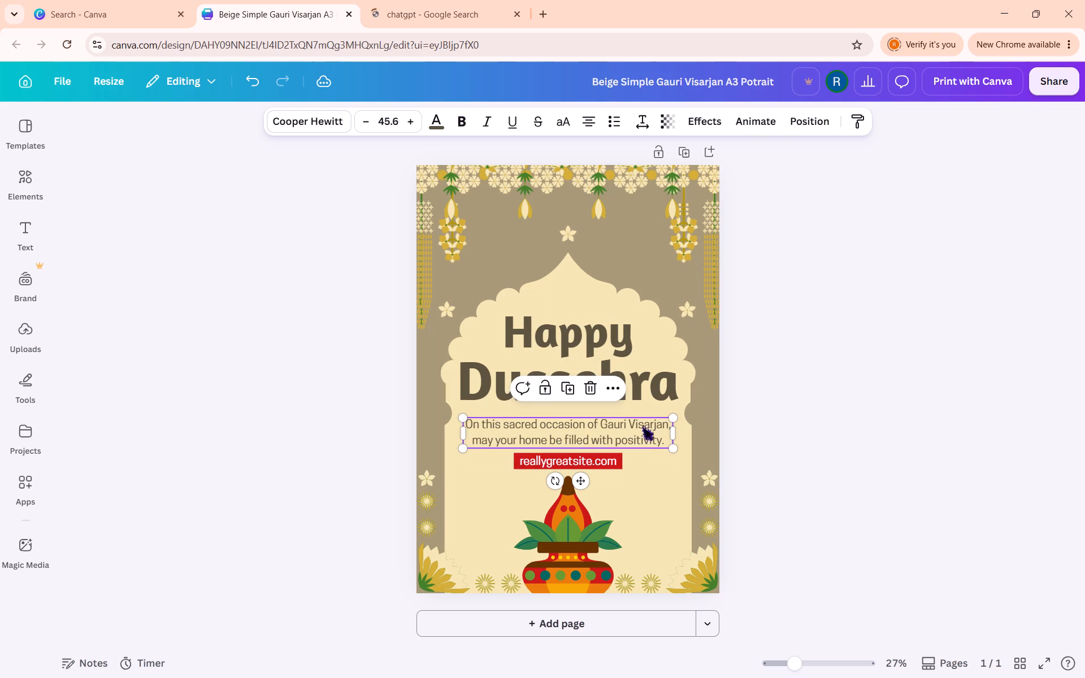
left_click(645, 423)
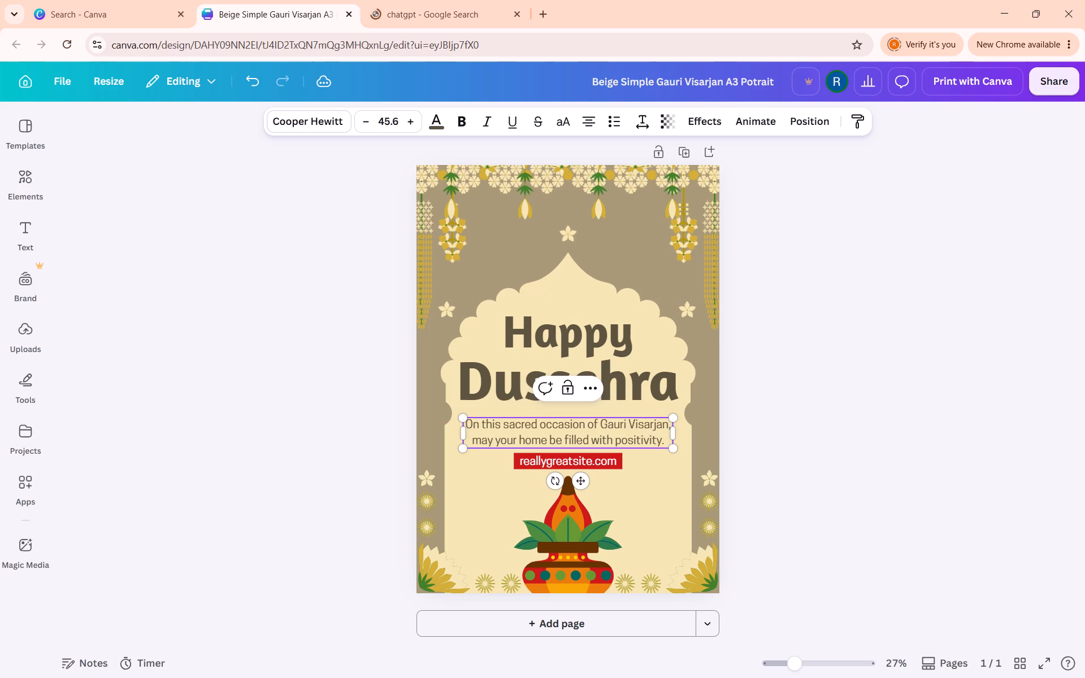
left_click(663, 425)
key("Right")
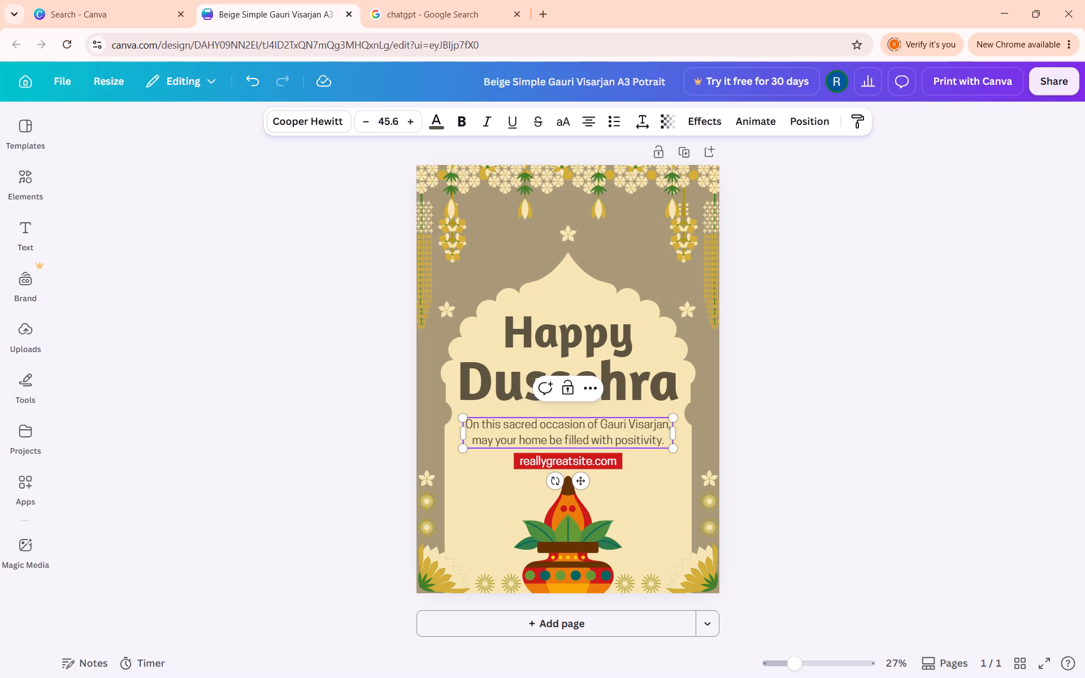
key("Right")
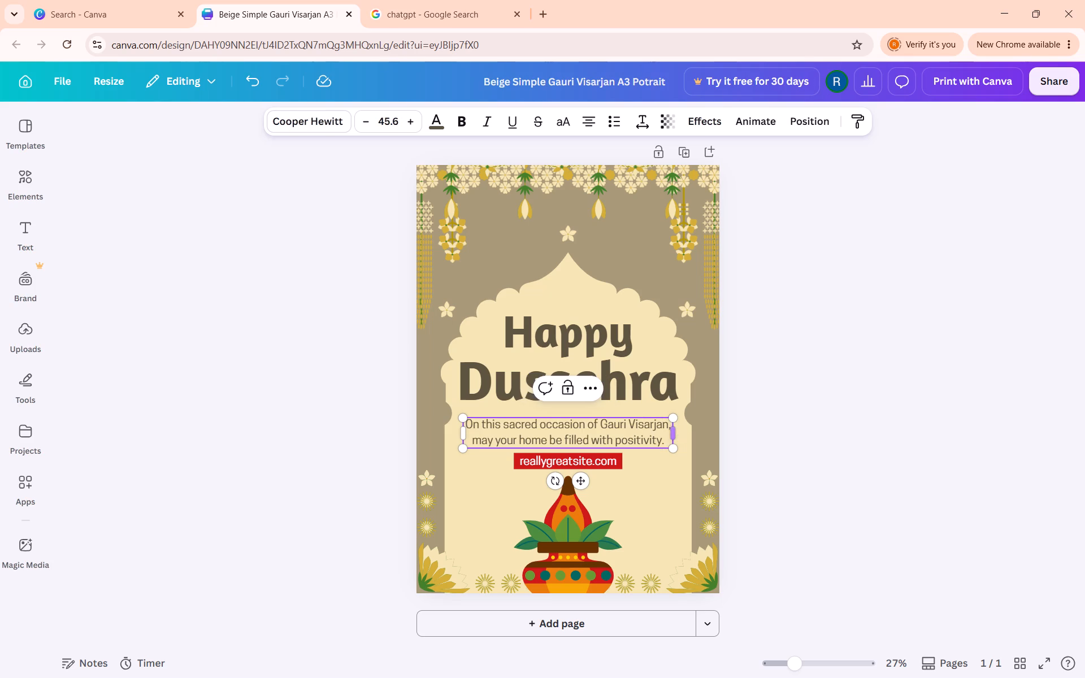
left_click(667, 424)
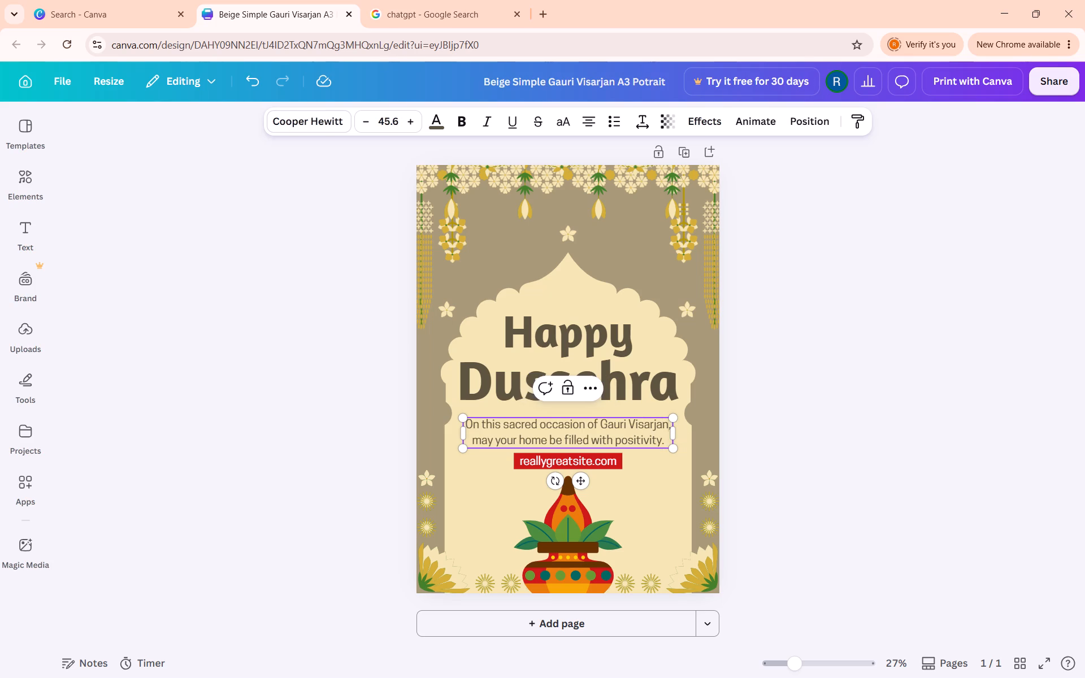
left_click(669, 432)
left_click(665, 424)
key("Right")
key("Right")
key("Right")
key("Left")
key("Left")
key("BackSpace")
key("BackSpace")
key("BackSpace")
key("BackSpace")
key("BackSpace")
key("BackSpace")
key("BackSpace")
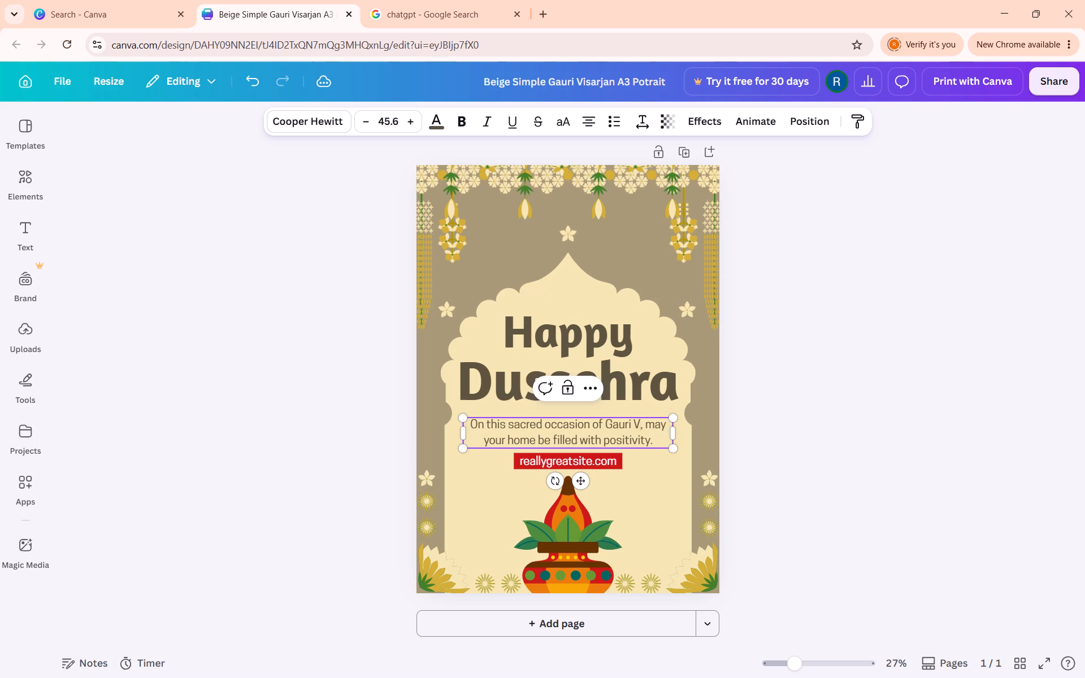
key("BackSpace")
key("BackSpace")
key("BackSpace")
key("BackSpace")
key("BackSpace")
key("BackSpace")
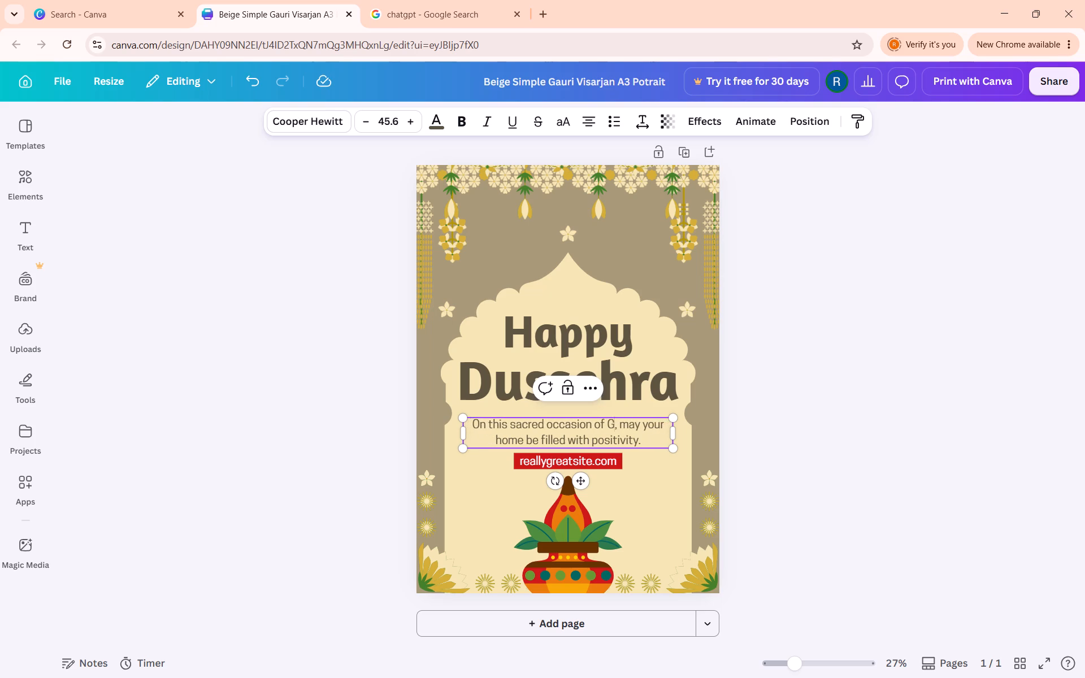
key("BackSpace")
type("ha")
type("ppy")
key("BackSpace")
key("BackSpace")
key("BackSpace")
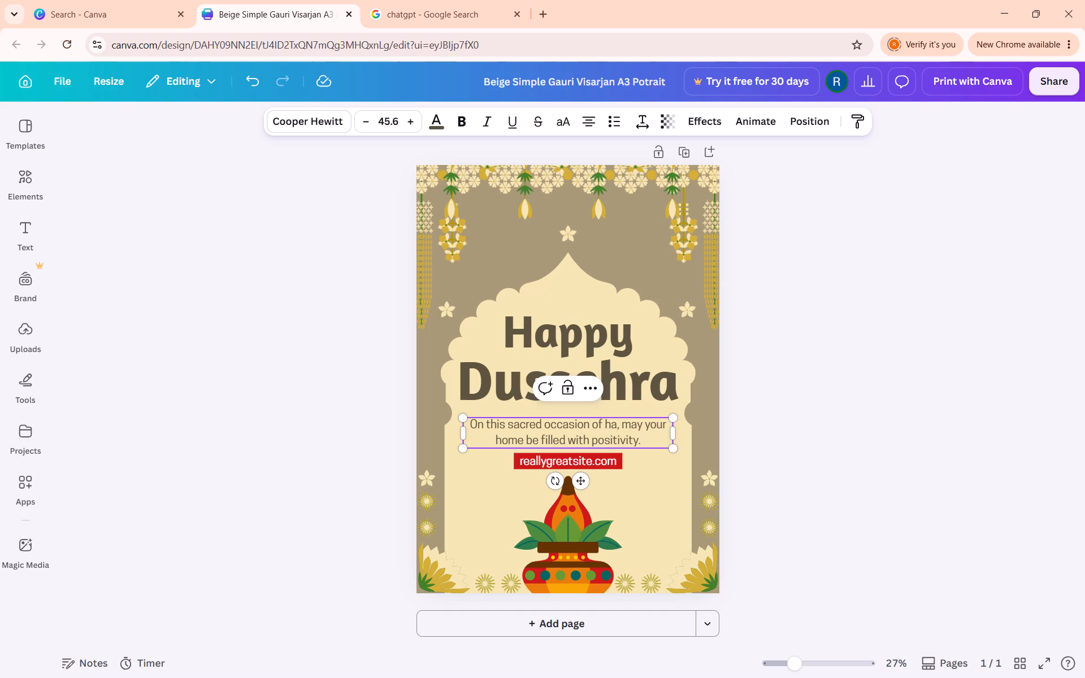
key("BackSpace")
key("BackSpace")
type("du")
type("ssehra")
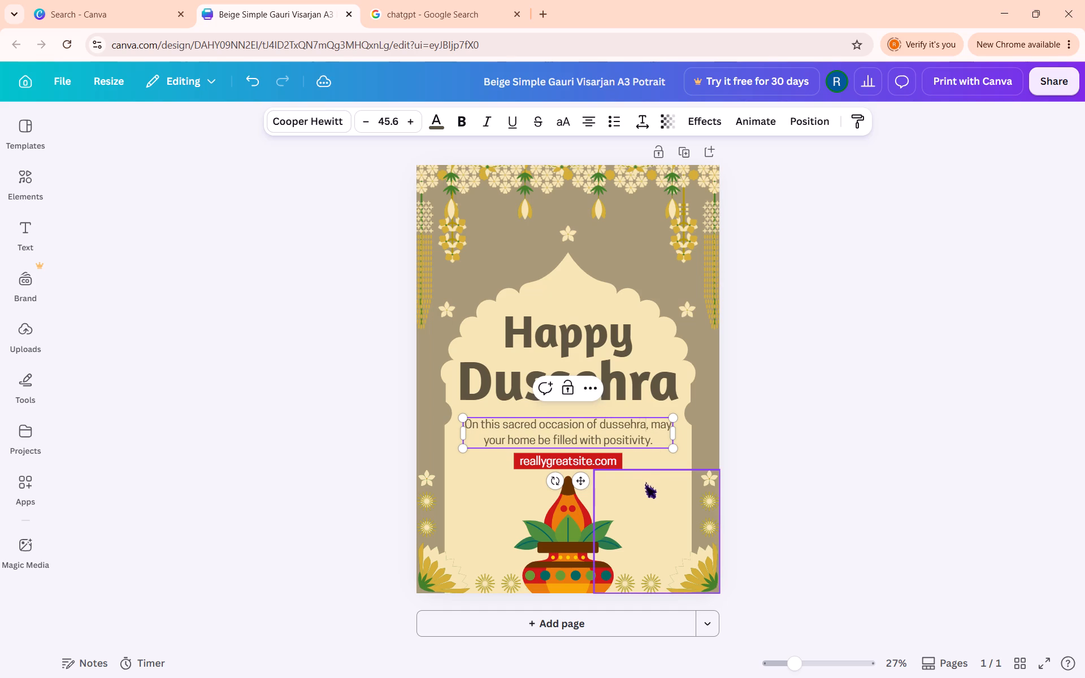
Delete the reallygreatsite.com text and the red bar behind it below the greeting message.
left_click(561, 525)
left_click(606, 458)
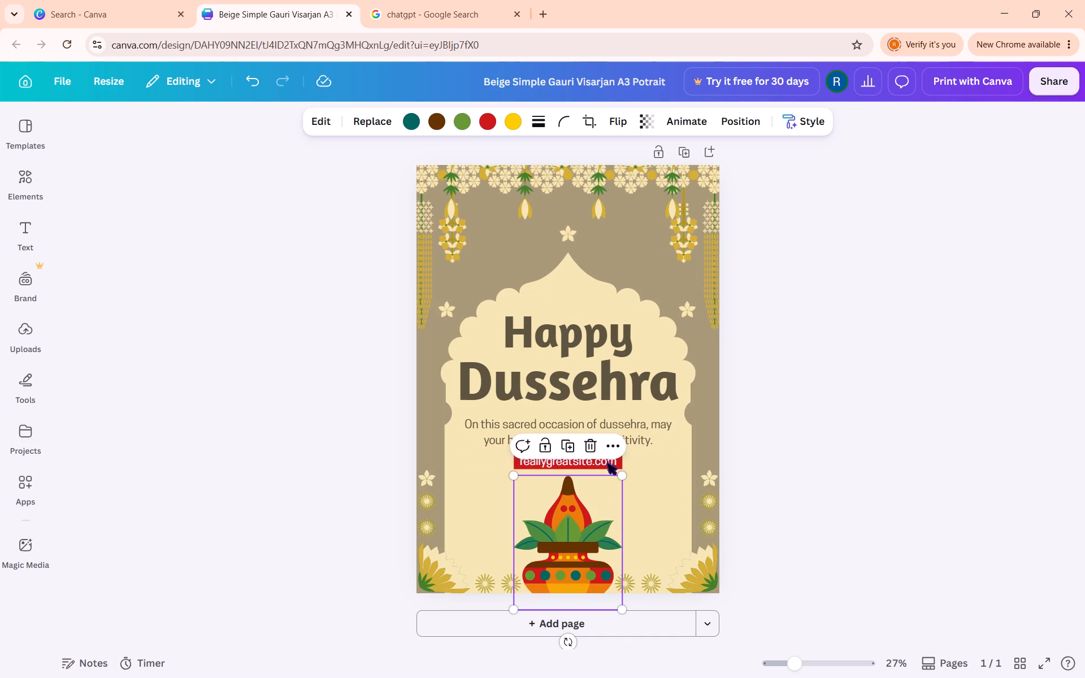
double_click(611, 455)
left_click(634, 453)
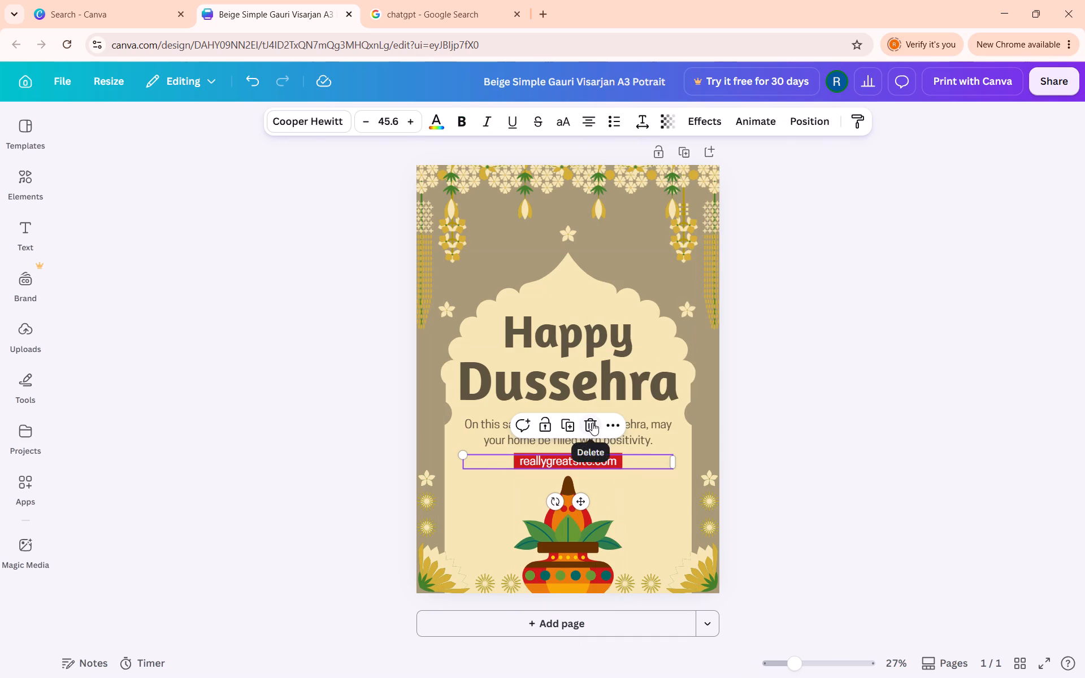
left_click(592, 423)
left_click(592, 451)
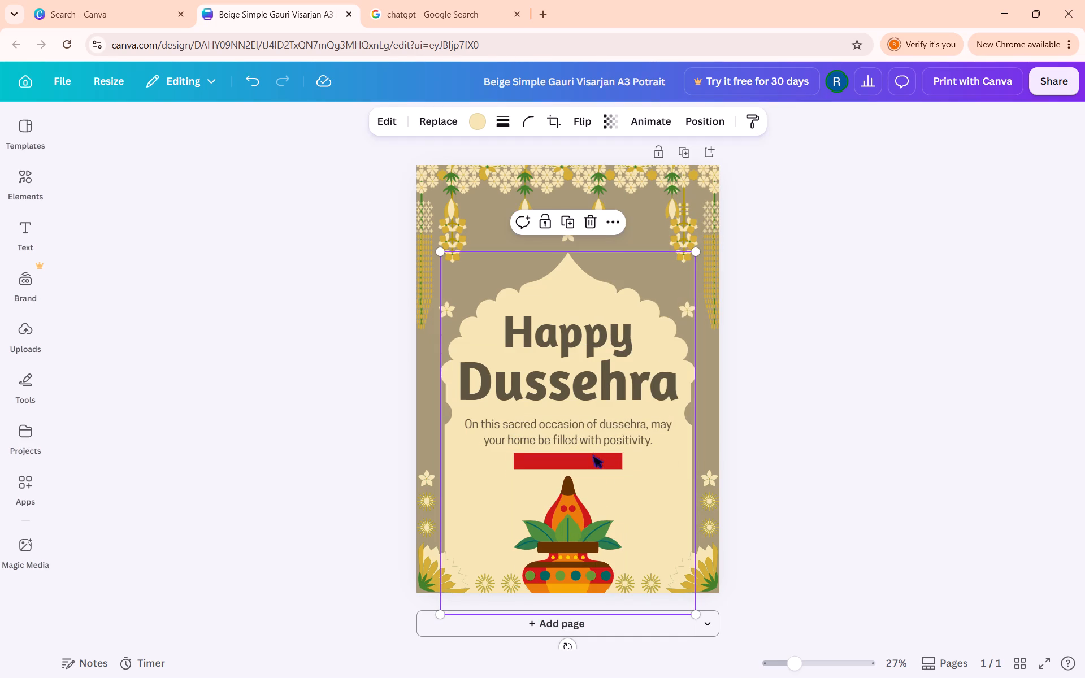
left_click(591, 461)
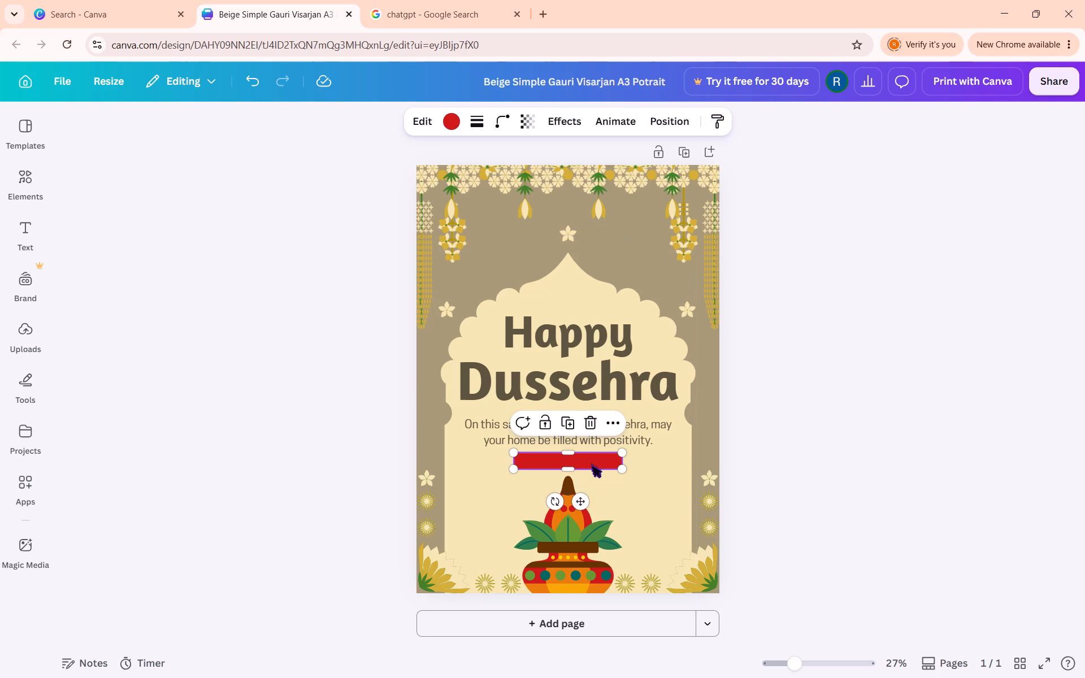
left_click(586, 424)
Move the kalash illustration up to just below the greeting message, keeping it horizontally centred on the poster.
left_click_drag(578, 501, 579, 481)
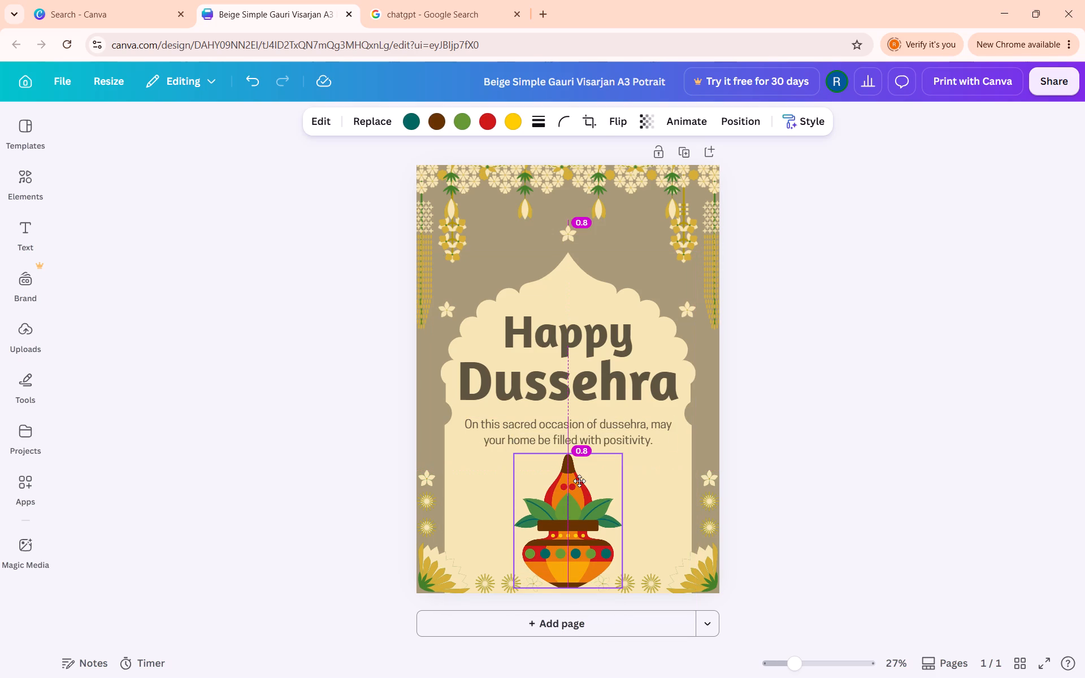
left_click_drag(579, 481, 579, 479)
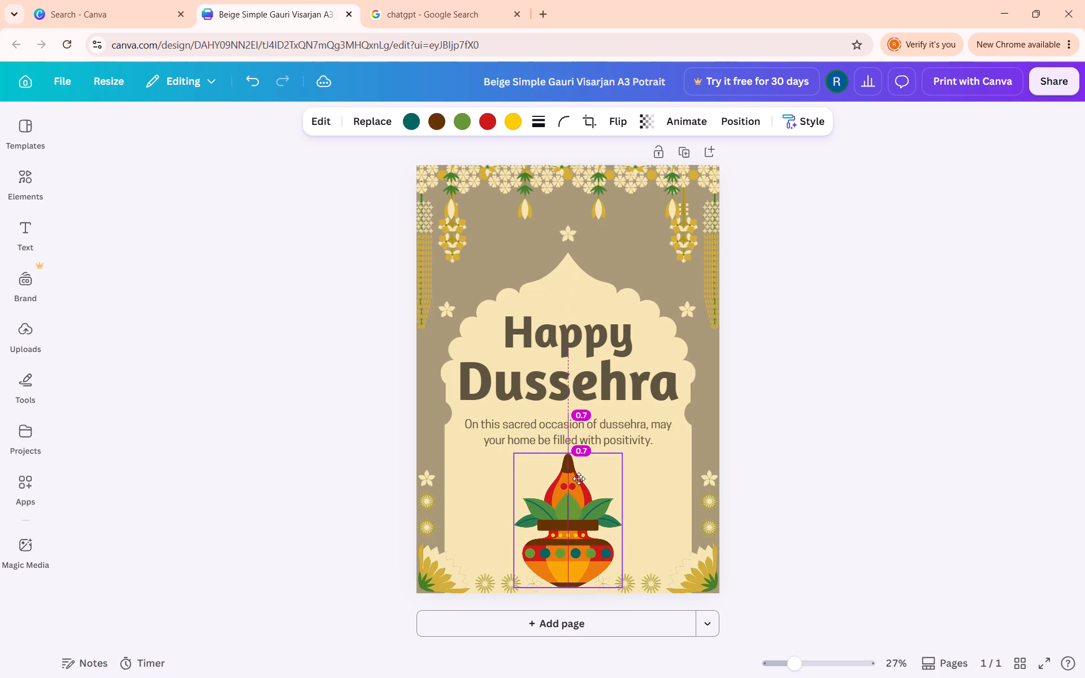
left_click_drag(579, 479, 579, 480)
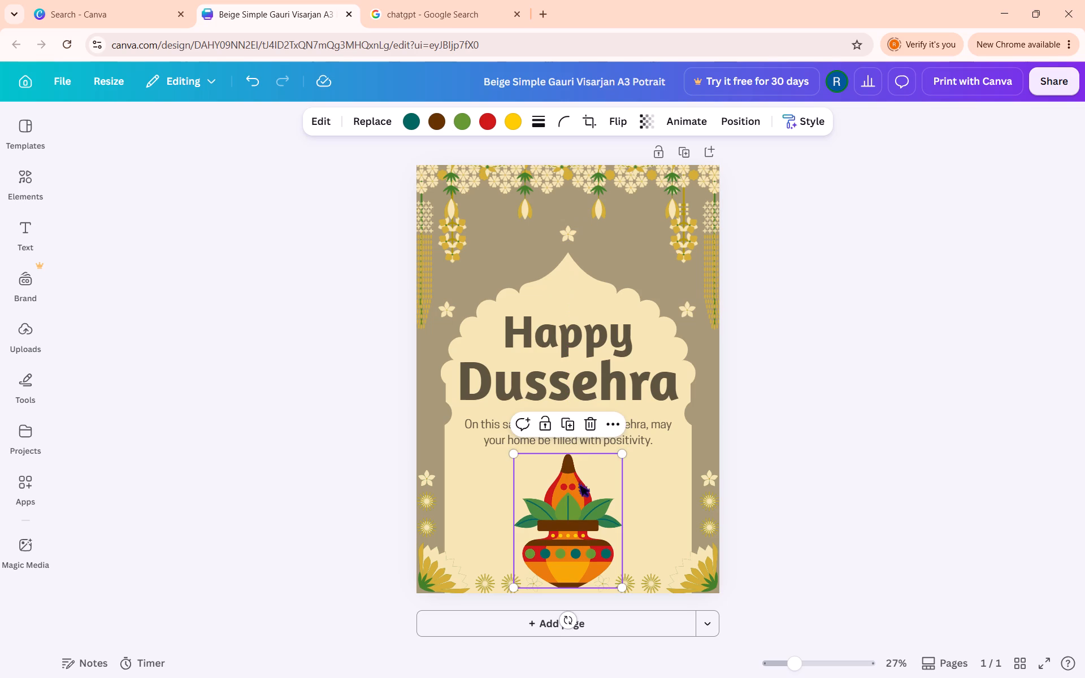
left_click(447, 480)
left_click(447, 480)
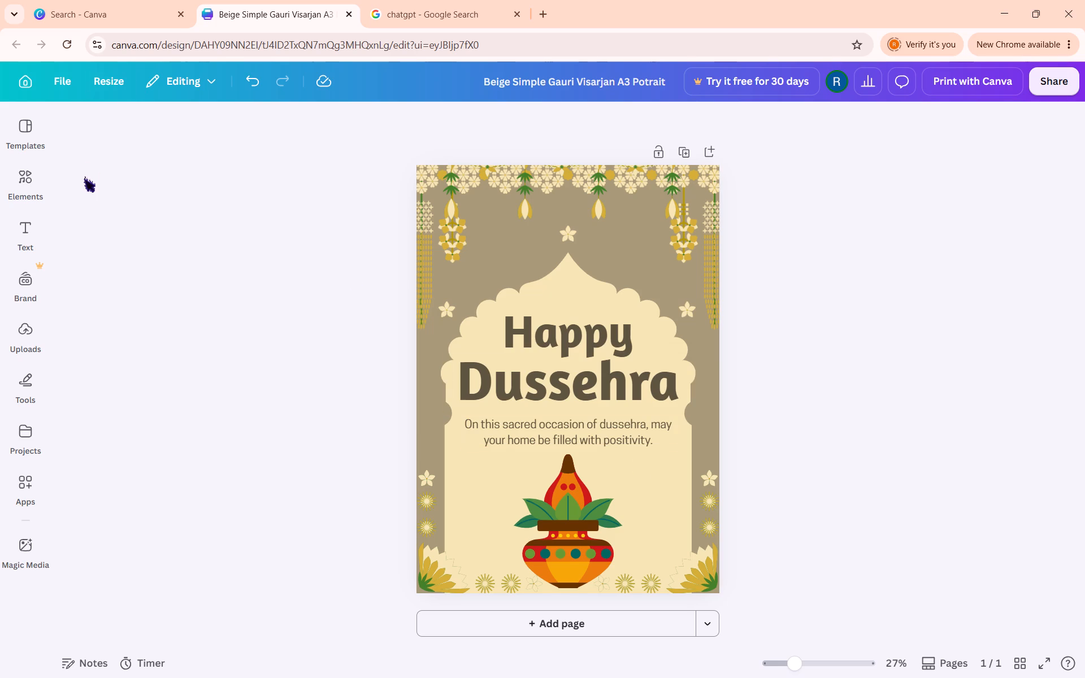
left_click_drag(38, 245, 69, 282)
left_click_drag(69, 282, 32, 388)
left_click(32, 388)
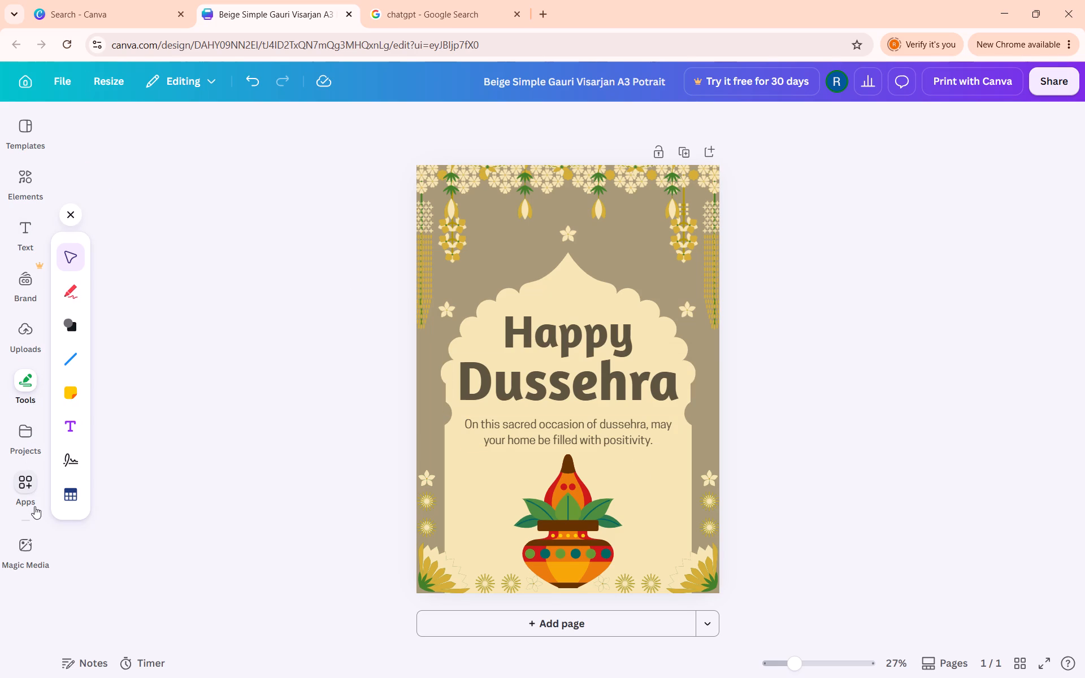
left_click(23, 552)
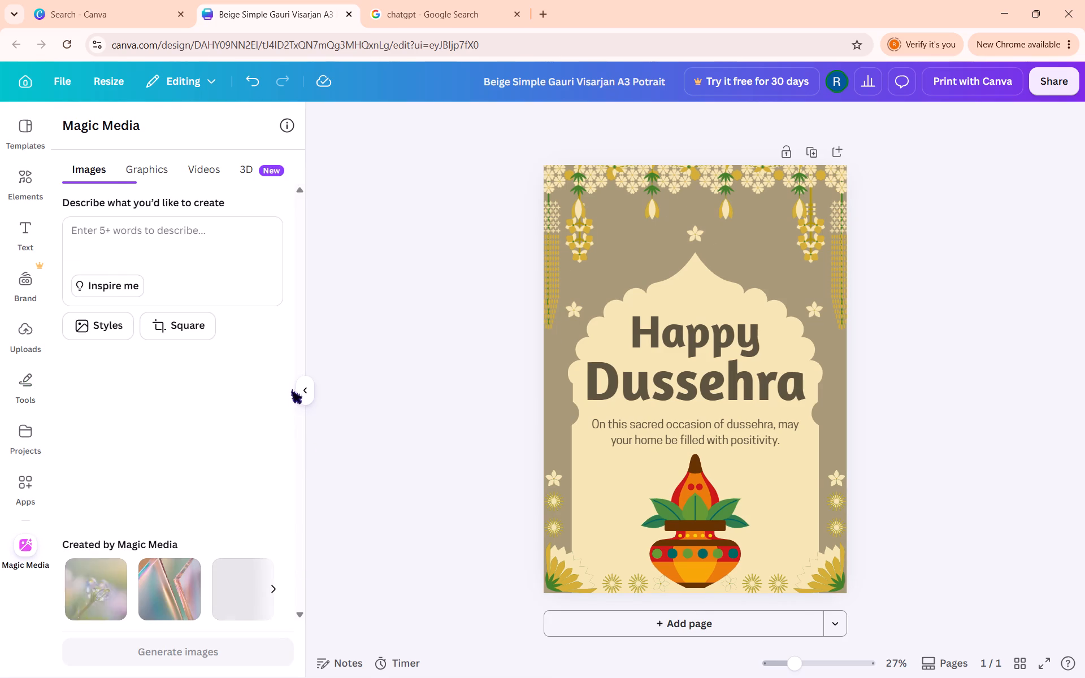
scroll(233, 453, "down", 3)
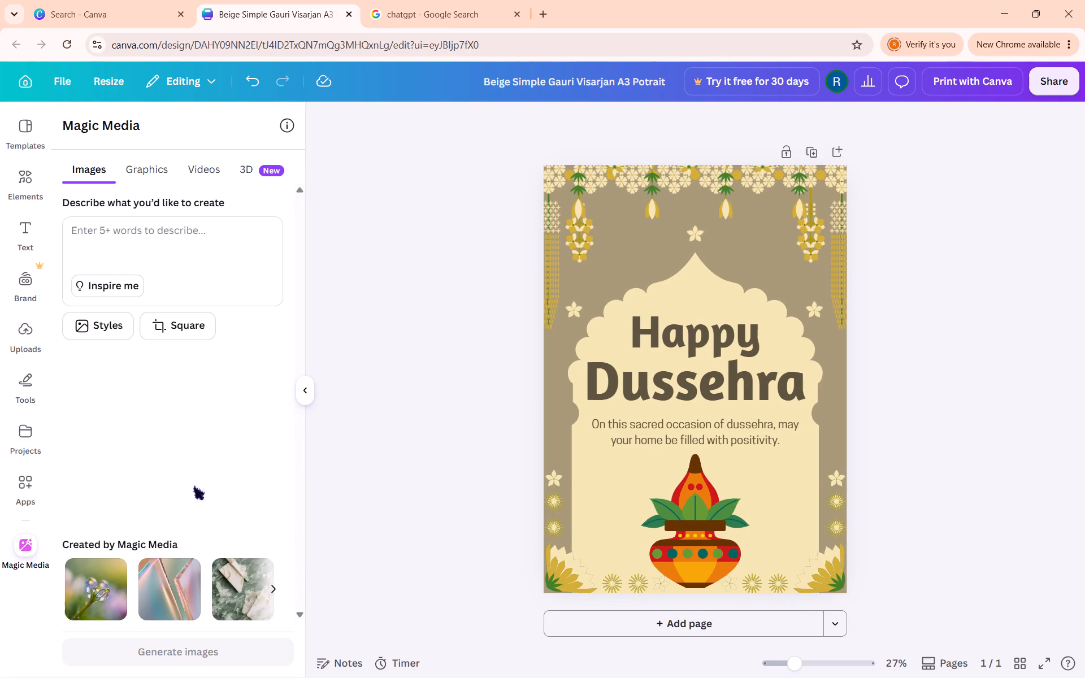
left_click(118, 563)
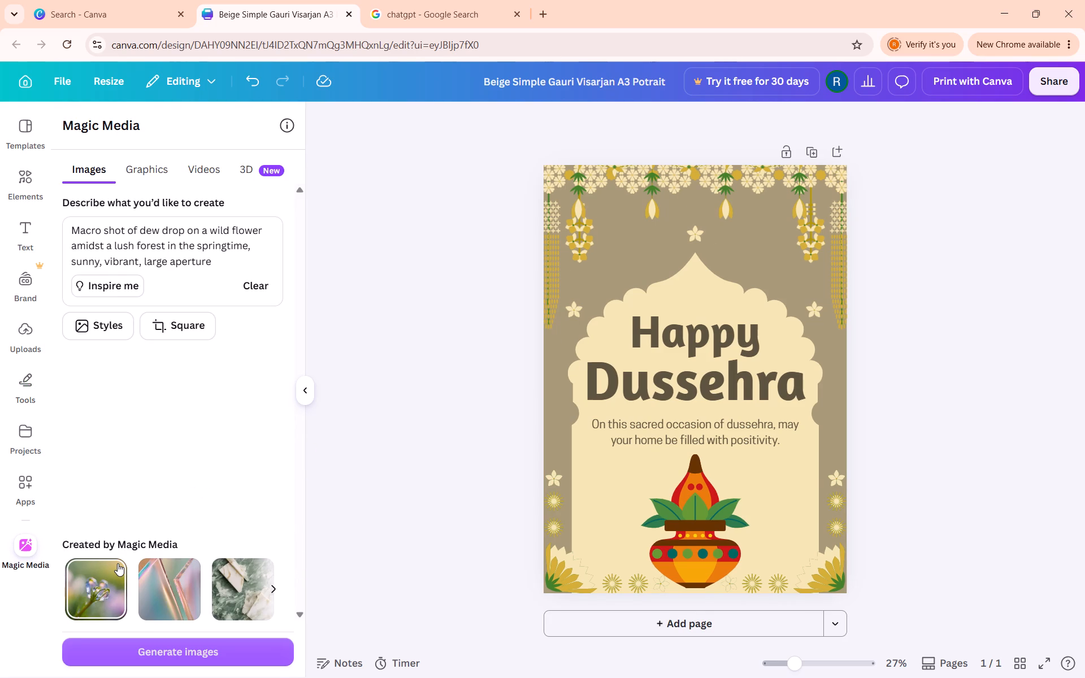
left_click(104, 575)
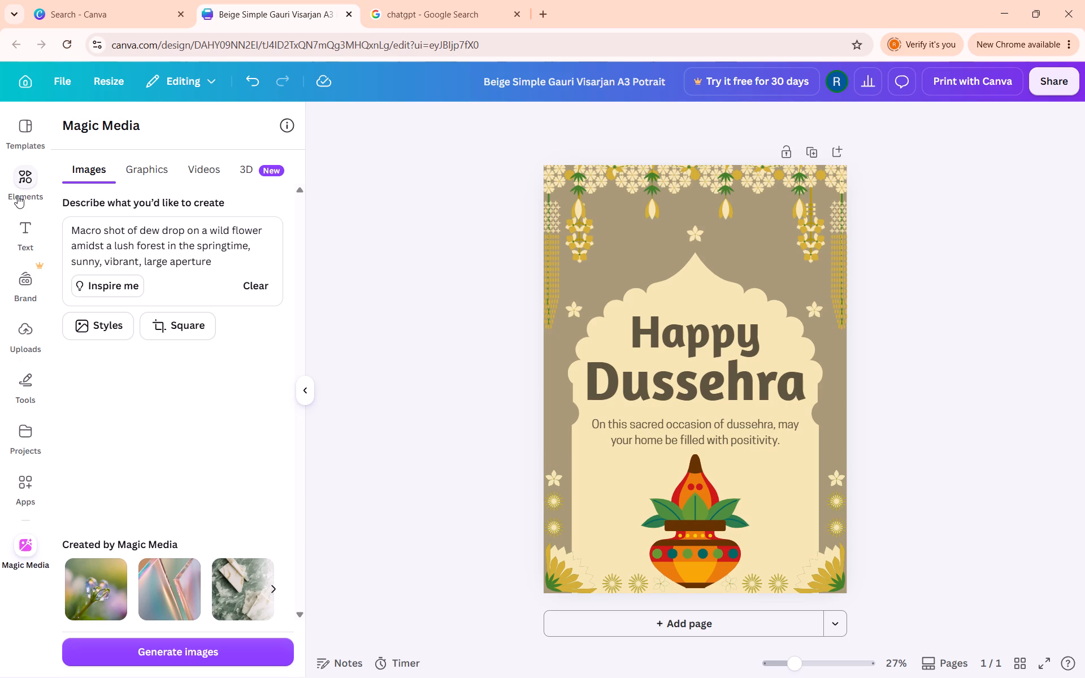
Add the recommended green-leaf garland graphic and place it across the upper part of the arch, above "Happy".
left_click(18, 195)
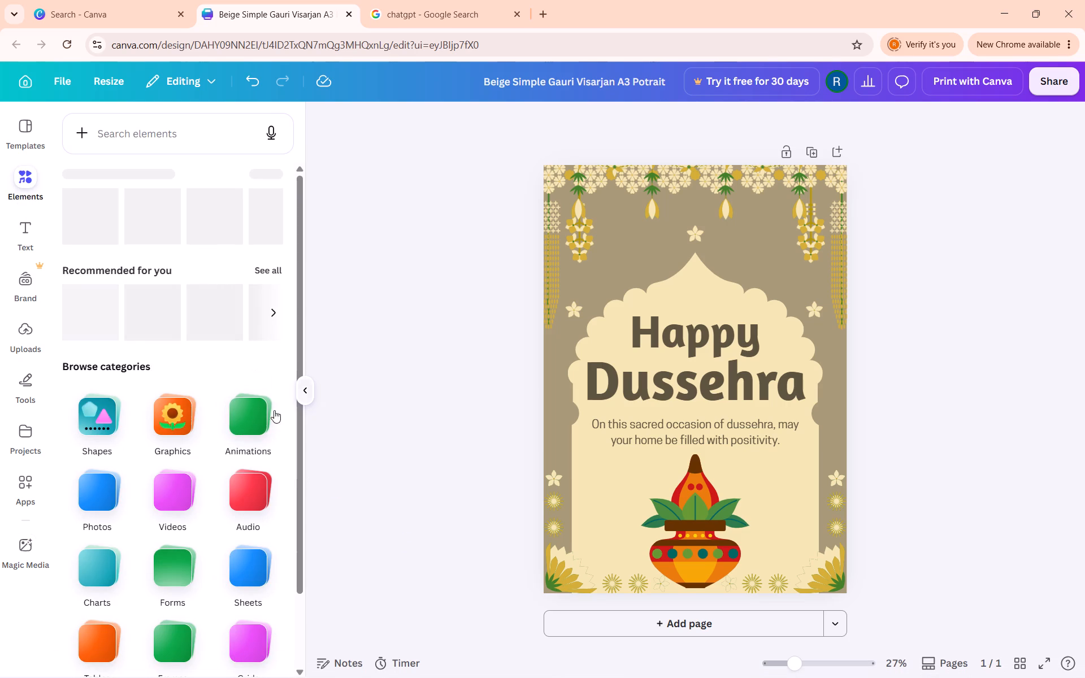
scroll(173, 402, "up", 3)
scroll(173, 402, "down", 4)
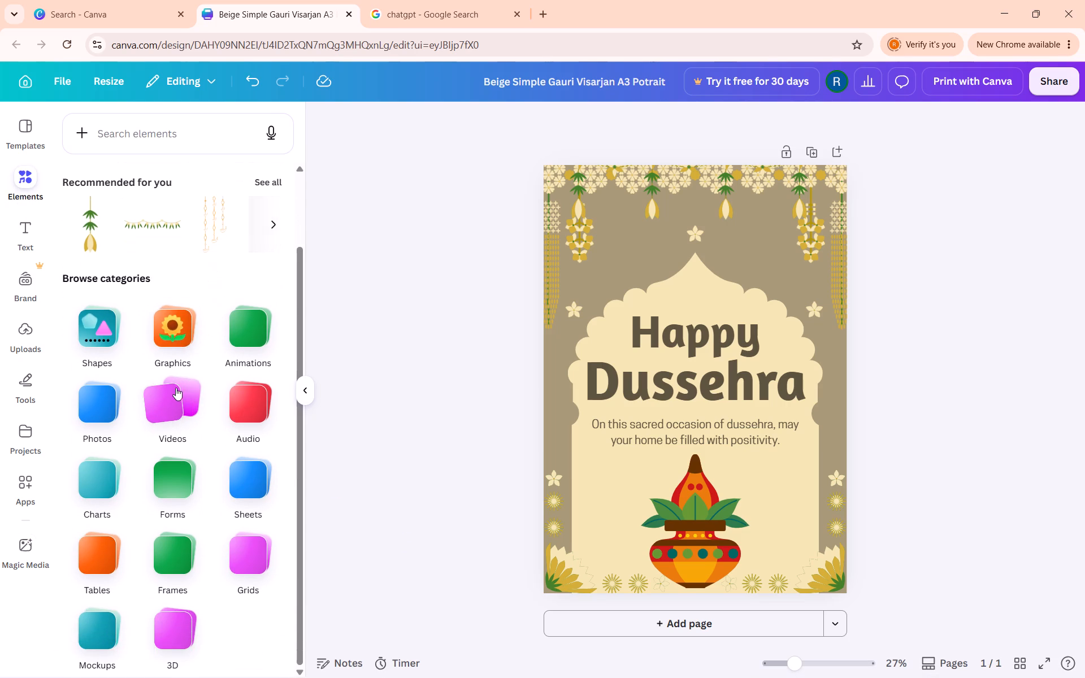
left_click(186, 342)
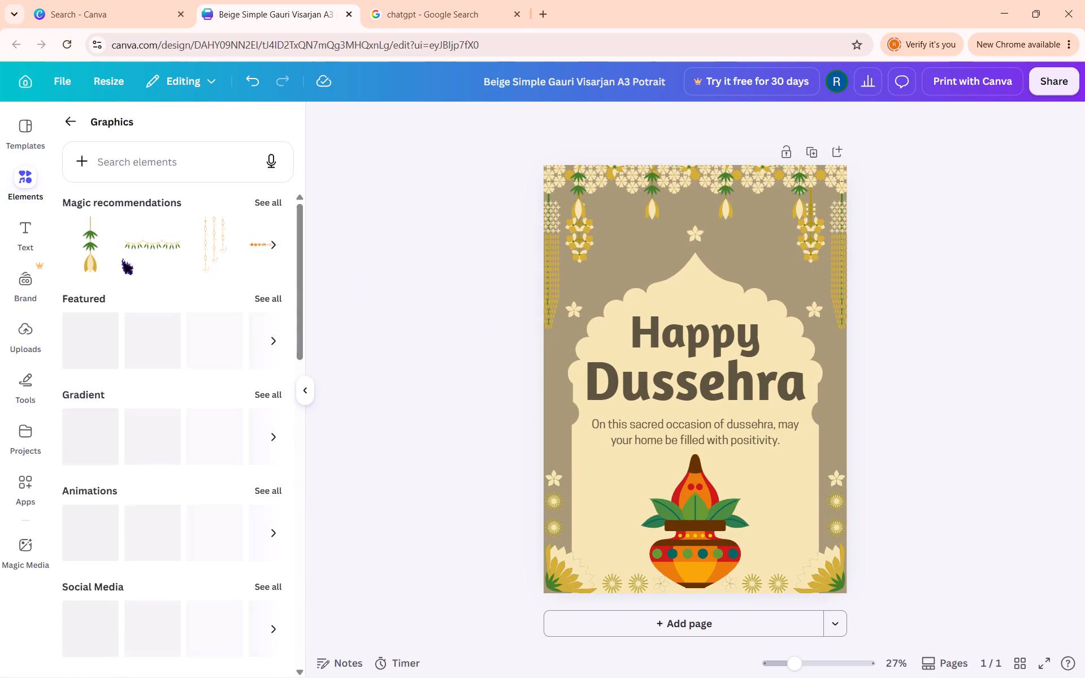
left_click(153, 232)
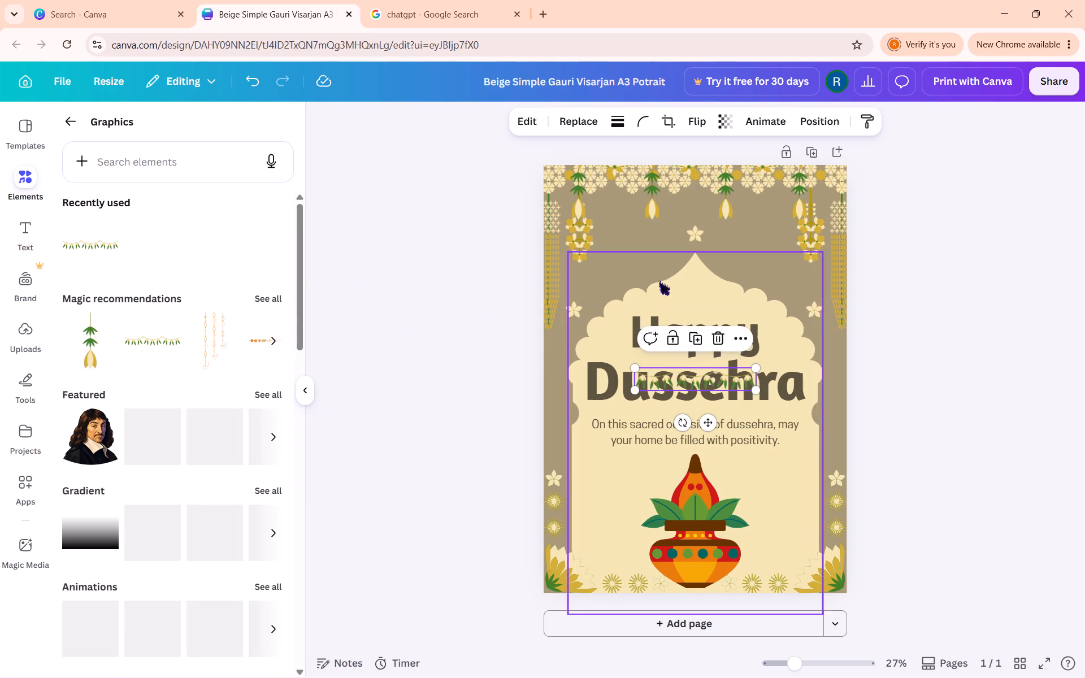
left_click_drag(687, 378, 688, 279)
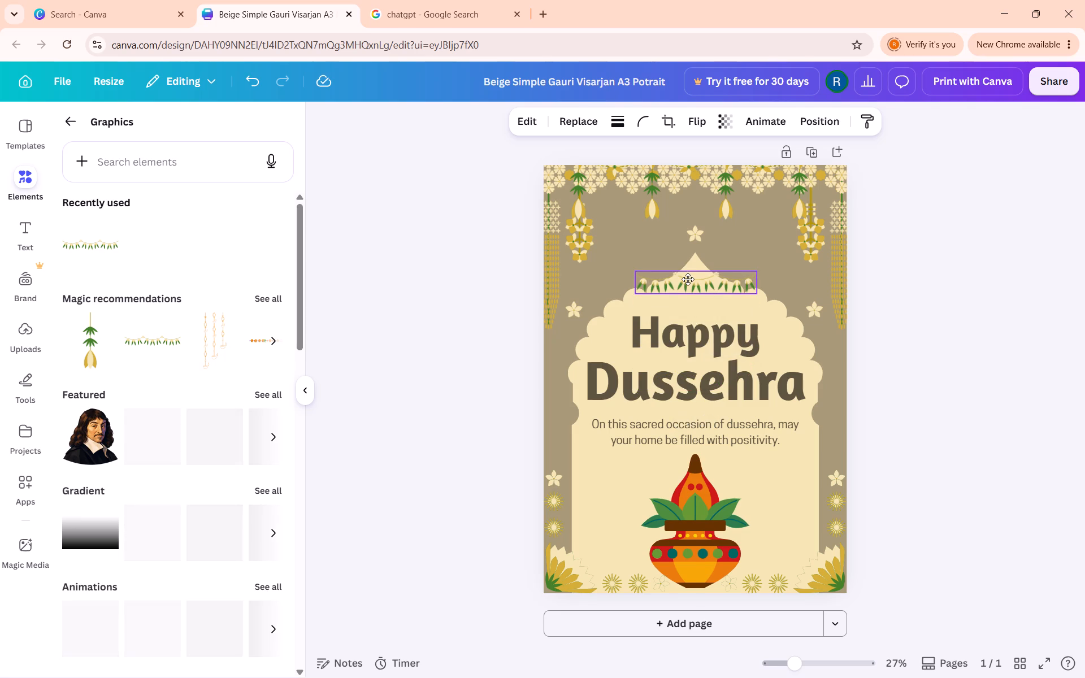
left_click_drag(688, 279, 685, 291)
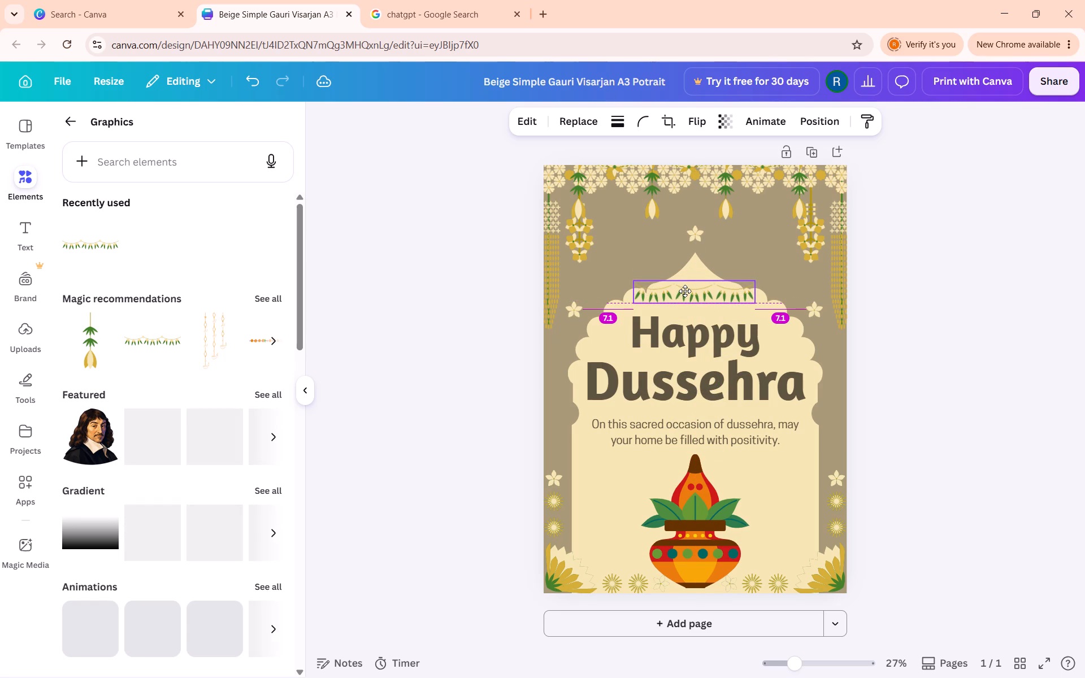
left_click_drag(685, 291, 685, 293)
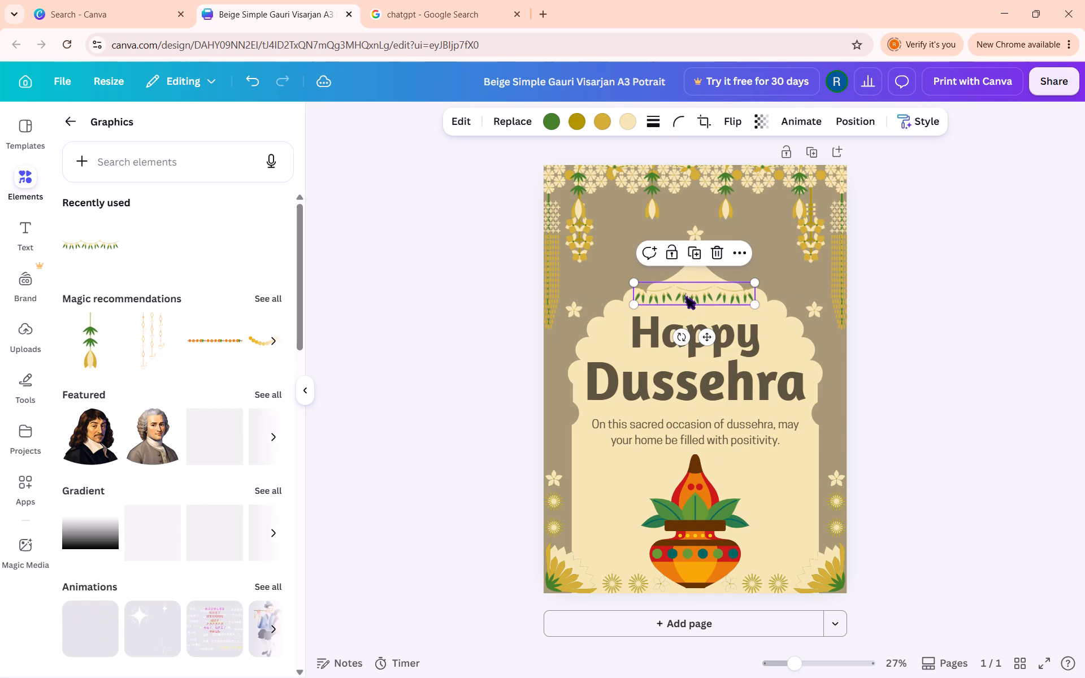
left_click(685, 293)
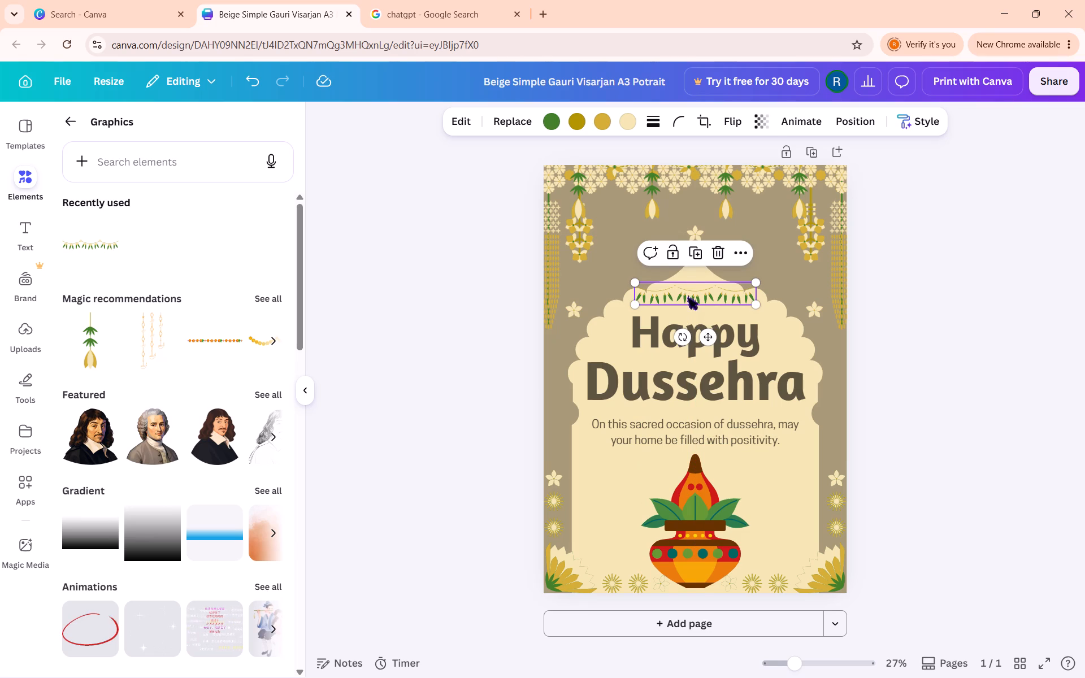
Shrink the green-leaf garland to about 15.9 wide by 2.9 high and centre it above "Happy".
key("ctrl+minus")
key("ctrl+equal")
left_click(753, 302)
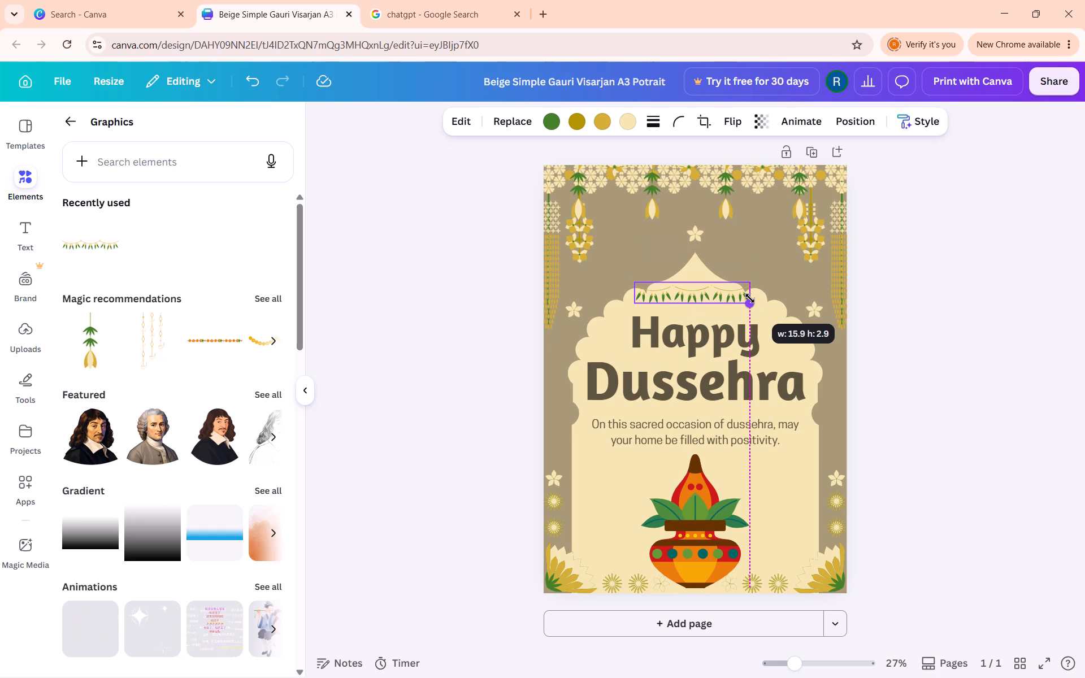
left_click(593, 268)
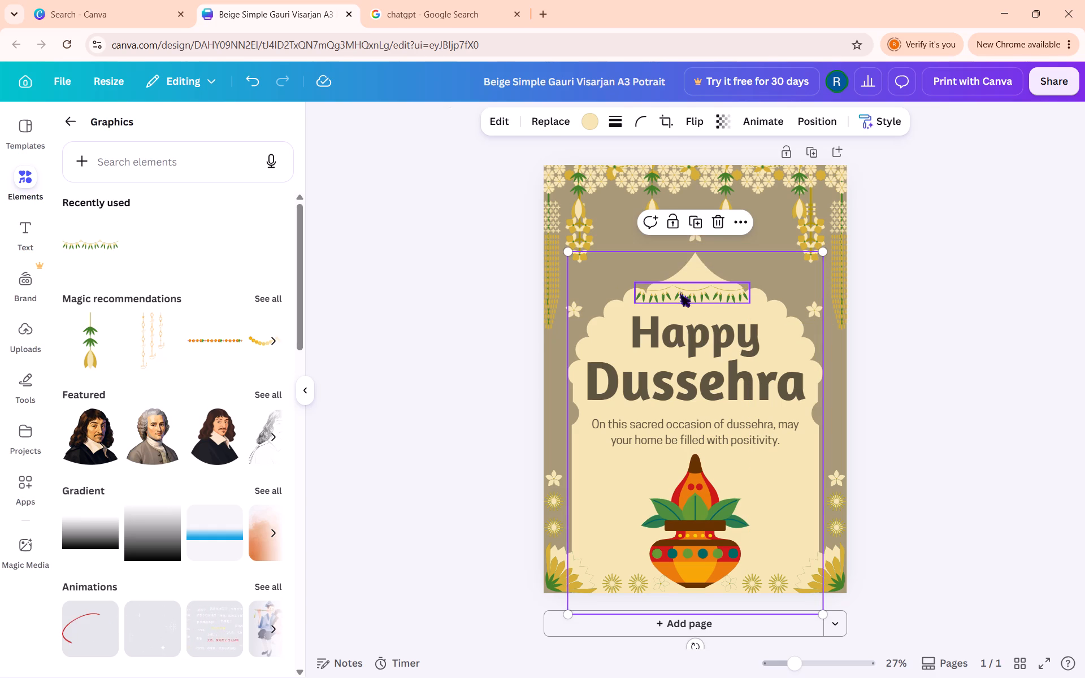
left_click(682, 291)
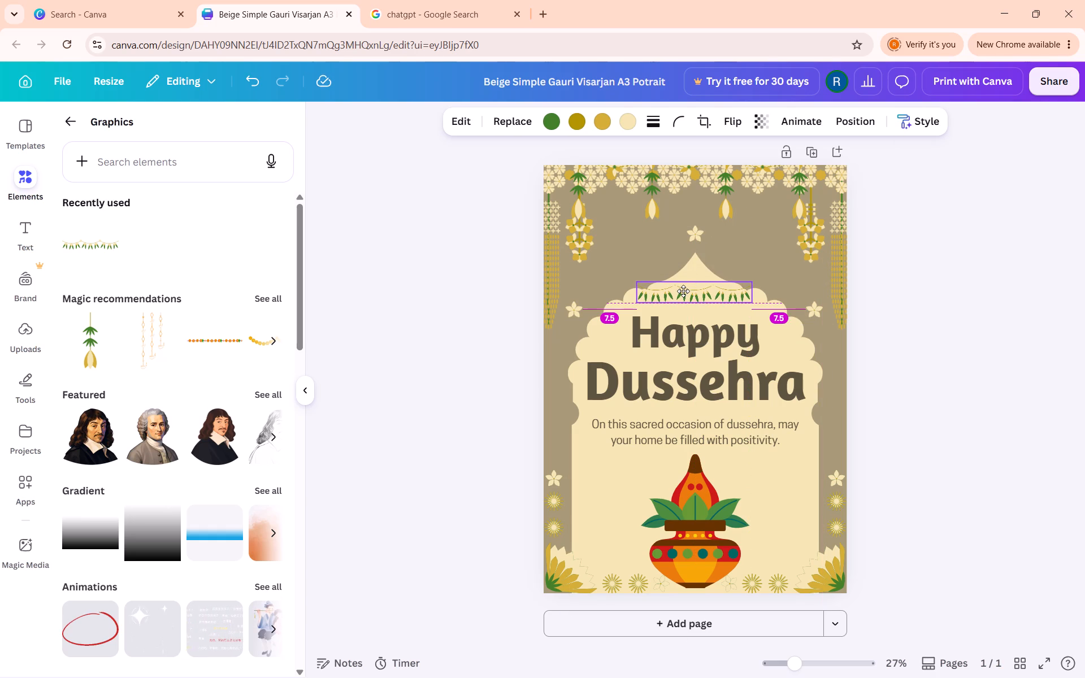
left_click(900, 307)
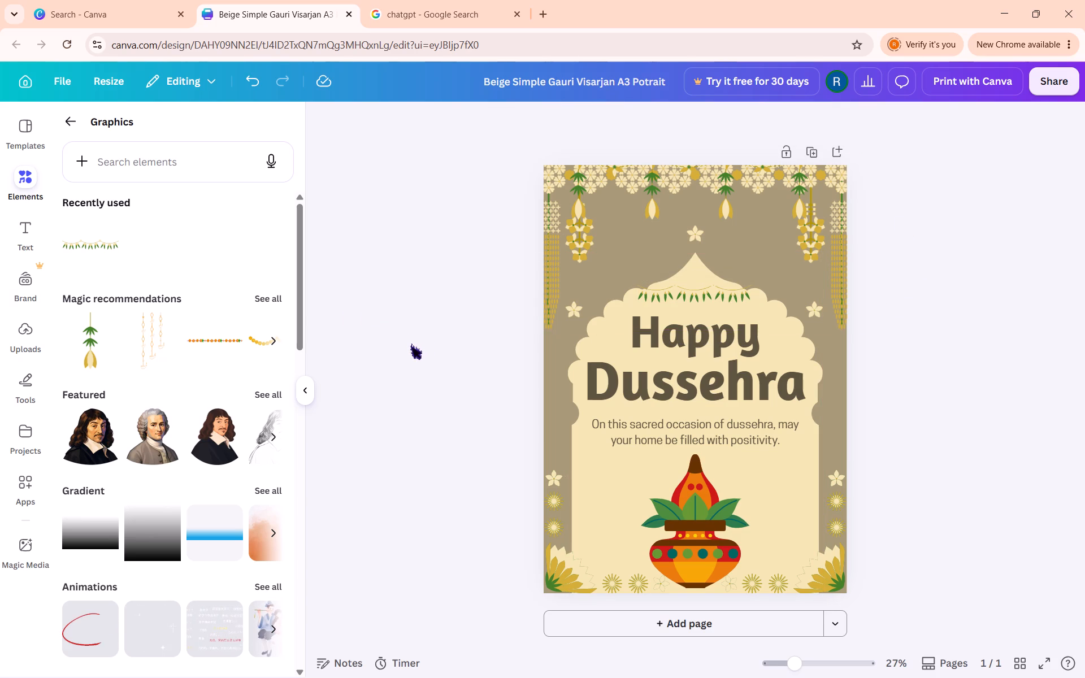
Move the large floral garland away from the poster's top border so it hangs mostly off the right edge beside the title.
left_click(273, 344)
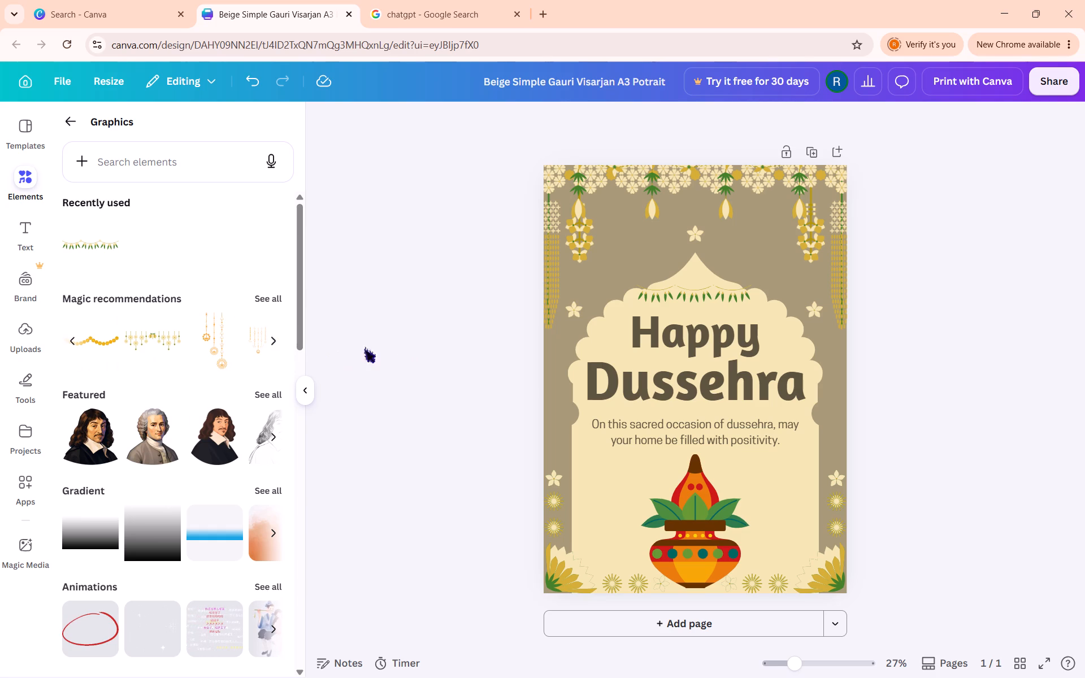
left_click(558, 224)
left_click(567, 221)
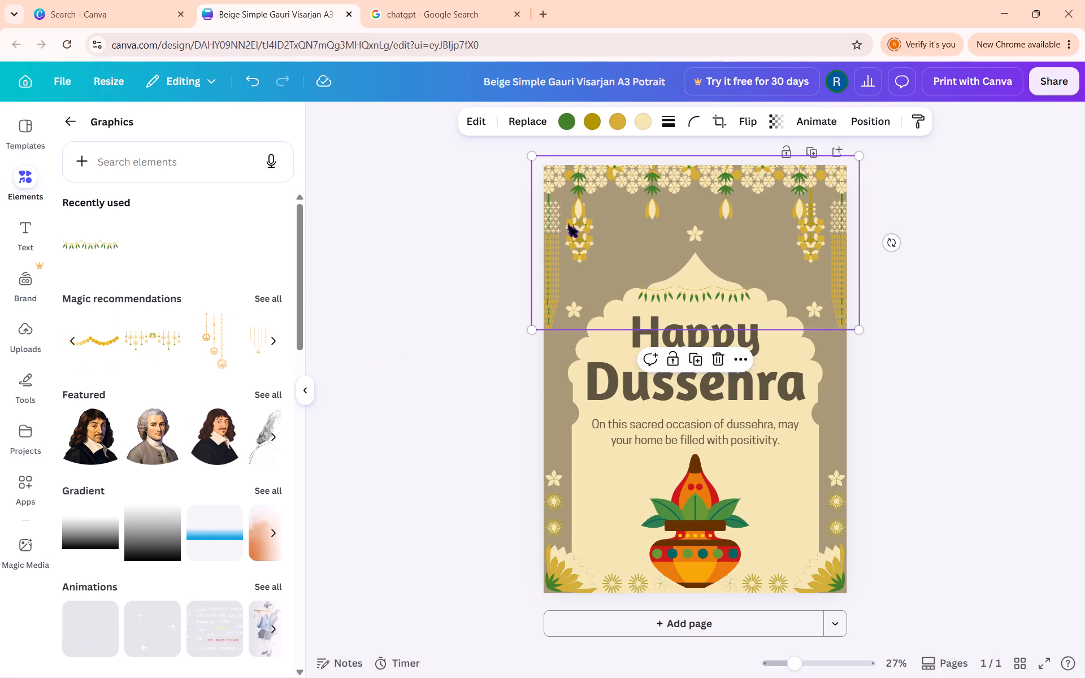
left_click_drag(577, 220, 445, 316)
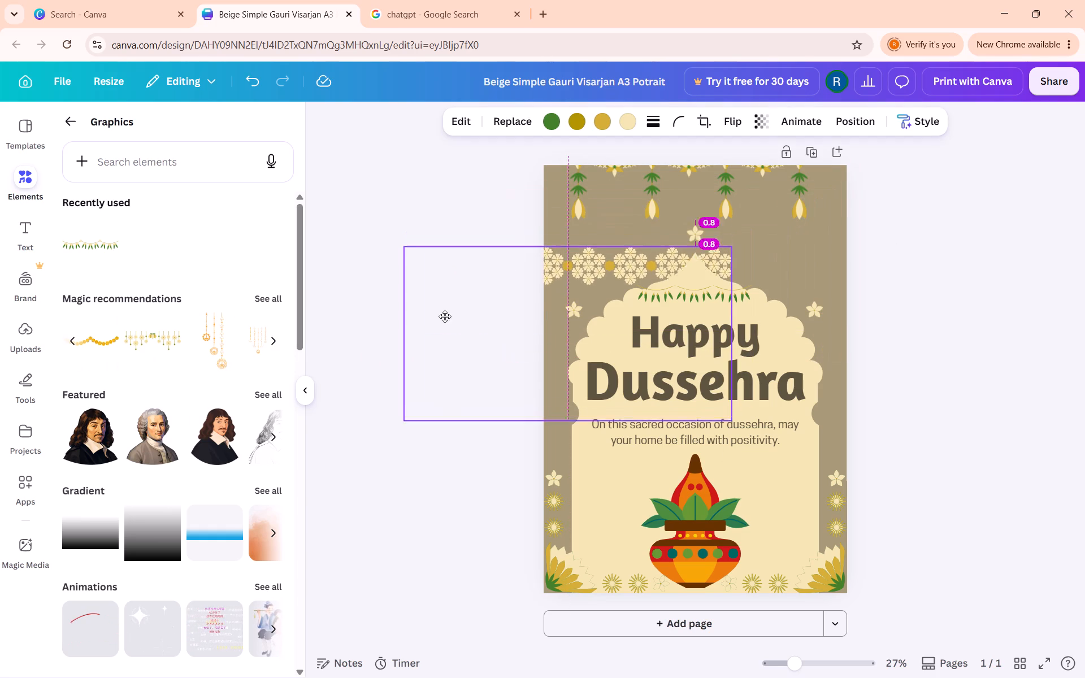
left_click_drag(445, 316, 591, 267)
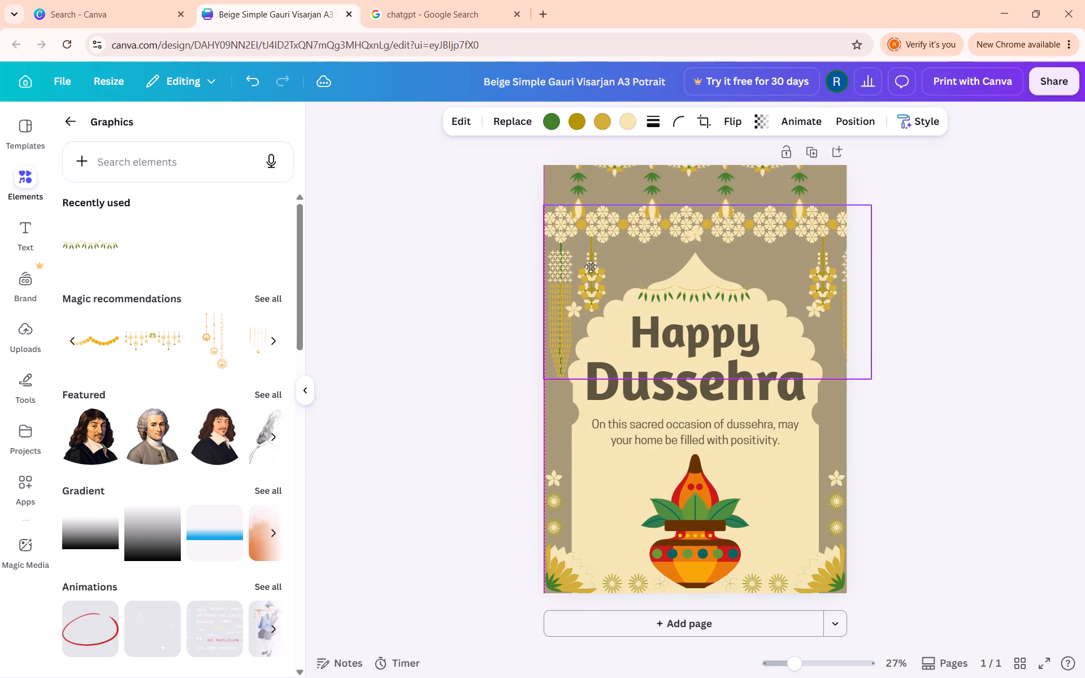
left_click_drag(591, 267, 644, 360)
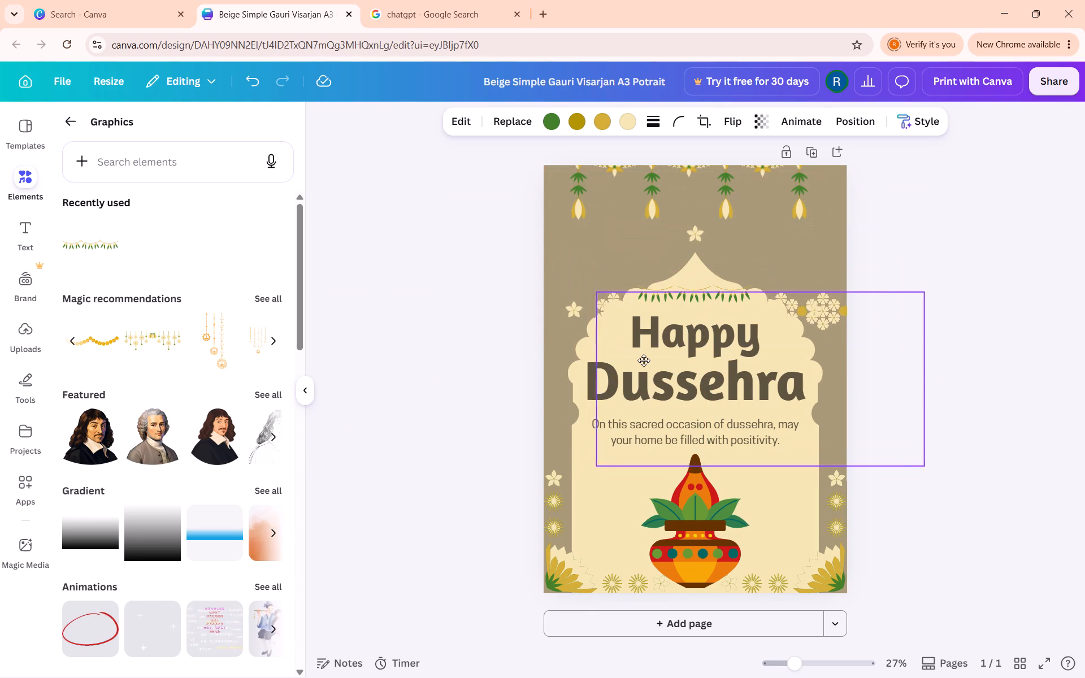
left_click_drag(644, 360, 791, 323)
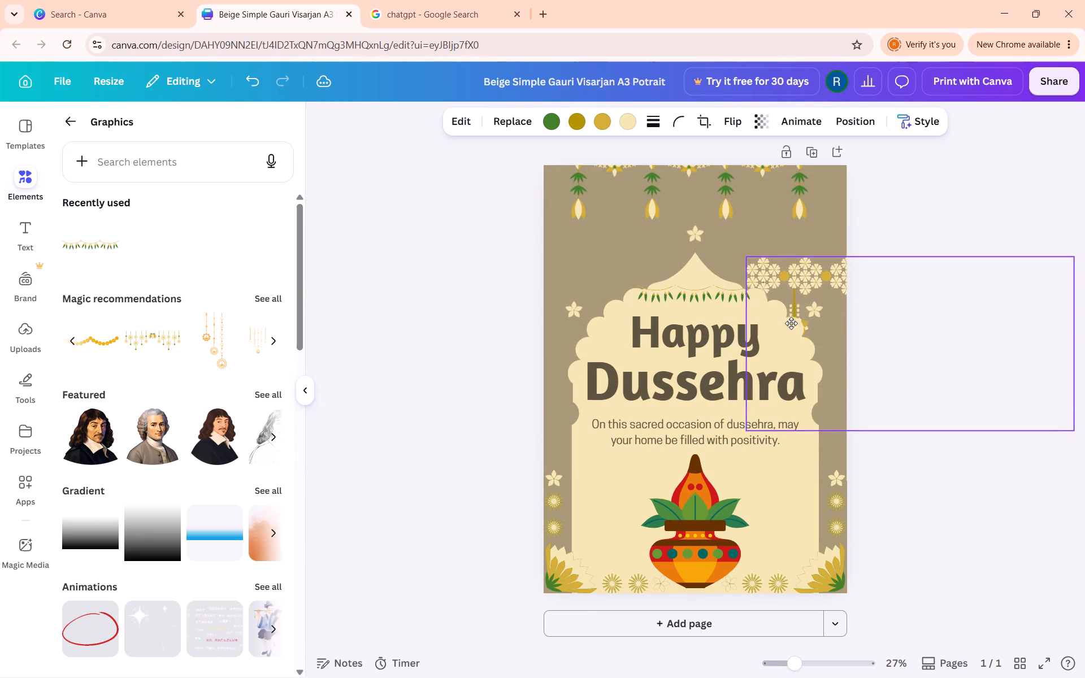
left_click_drag(791, 323, 792, 377)
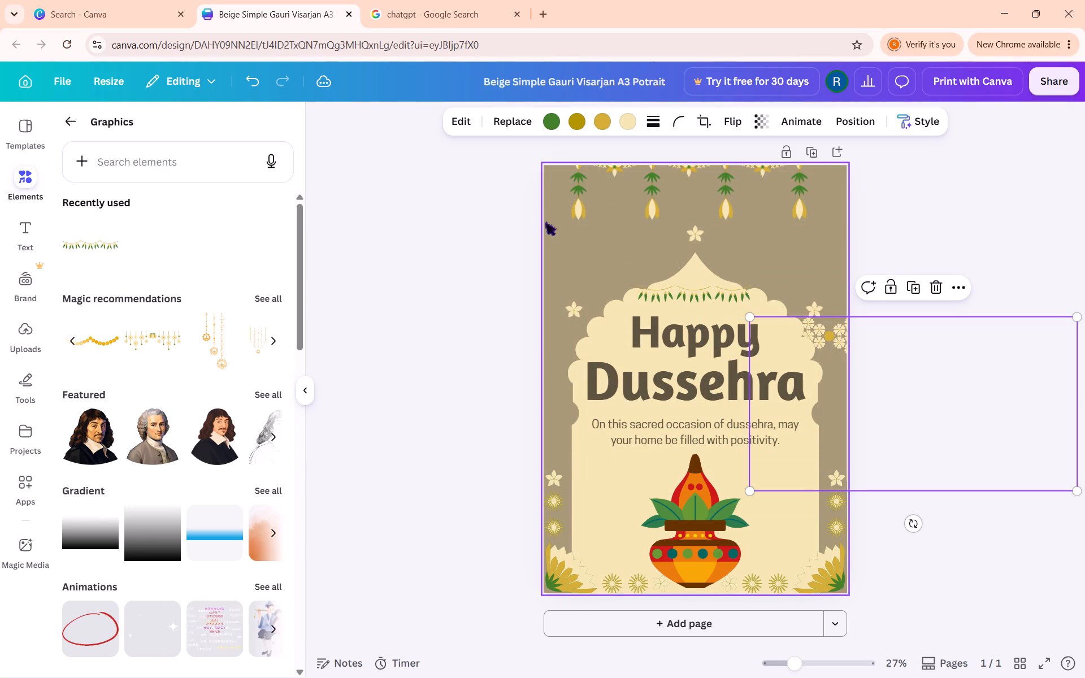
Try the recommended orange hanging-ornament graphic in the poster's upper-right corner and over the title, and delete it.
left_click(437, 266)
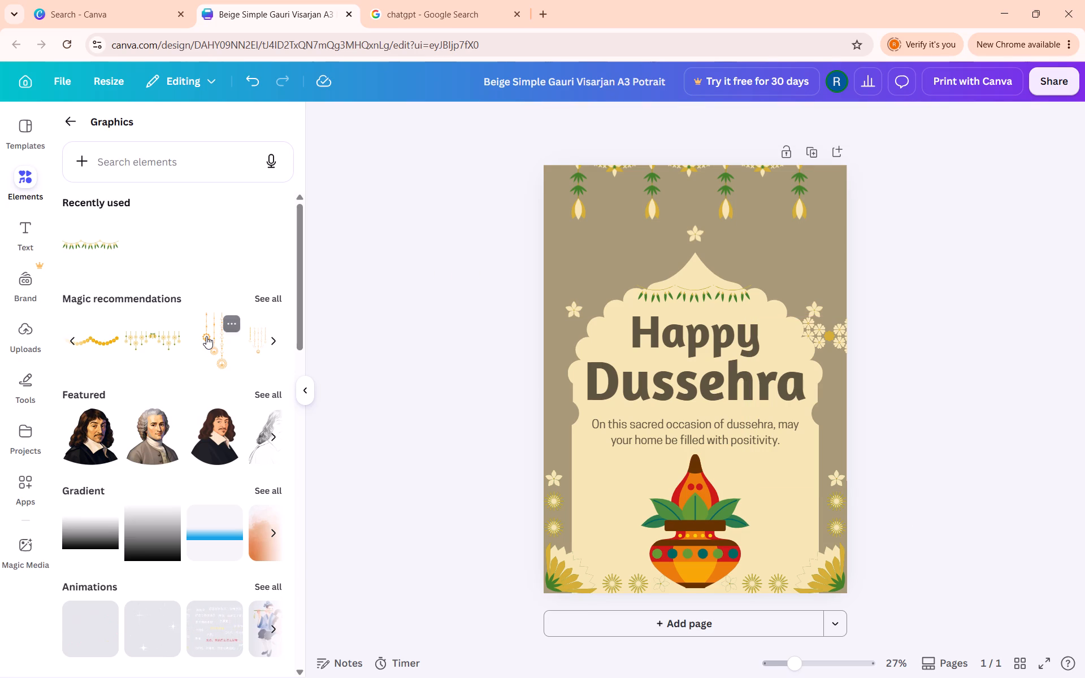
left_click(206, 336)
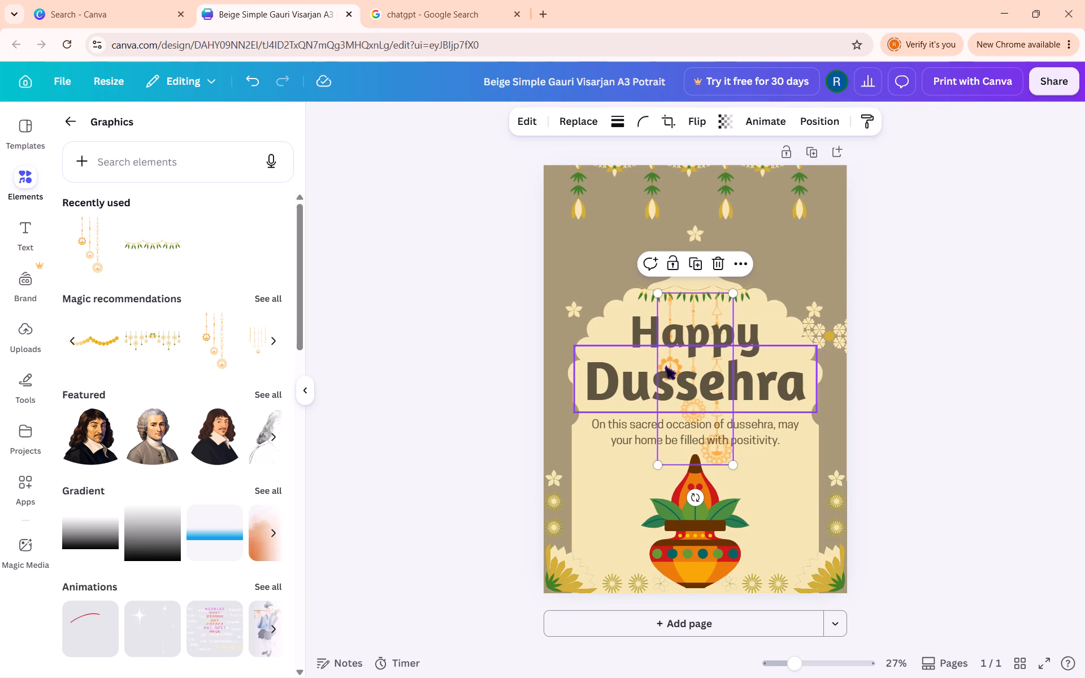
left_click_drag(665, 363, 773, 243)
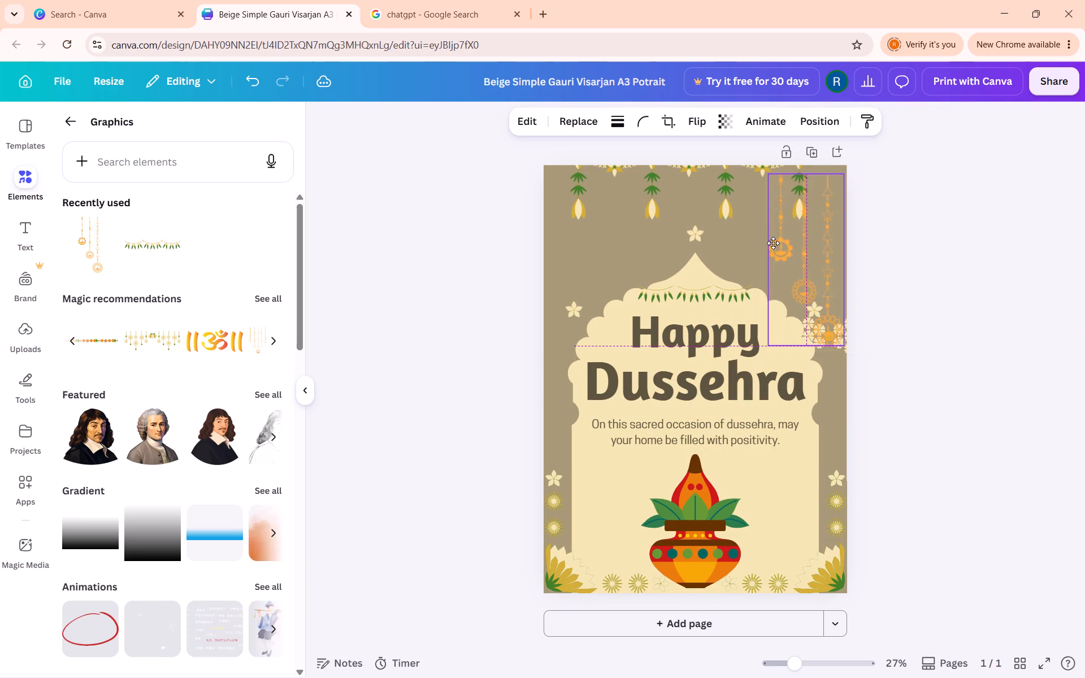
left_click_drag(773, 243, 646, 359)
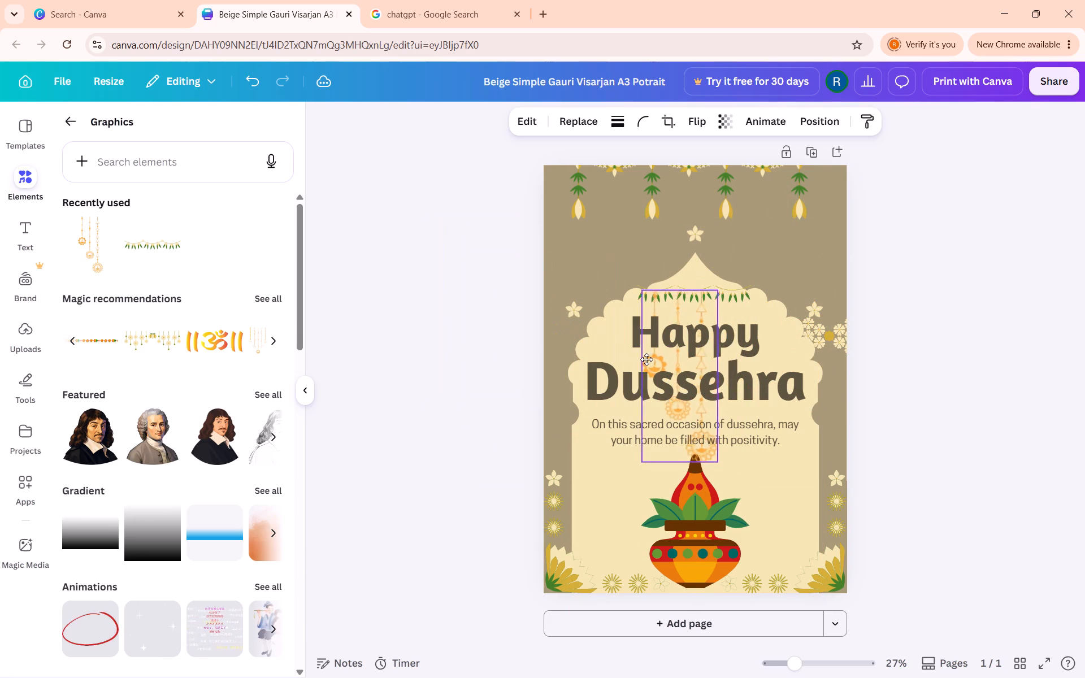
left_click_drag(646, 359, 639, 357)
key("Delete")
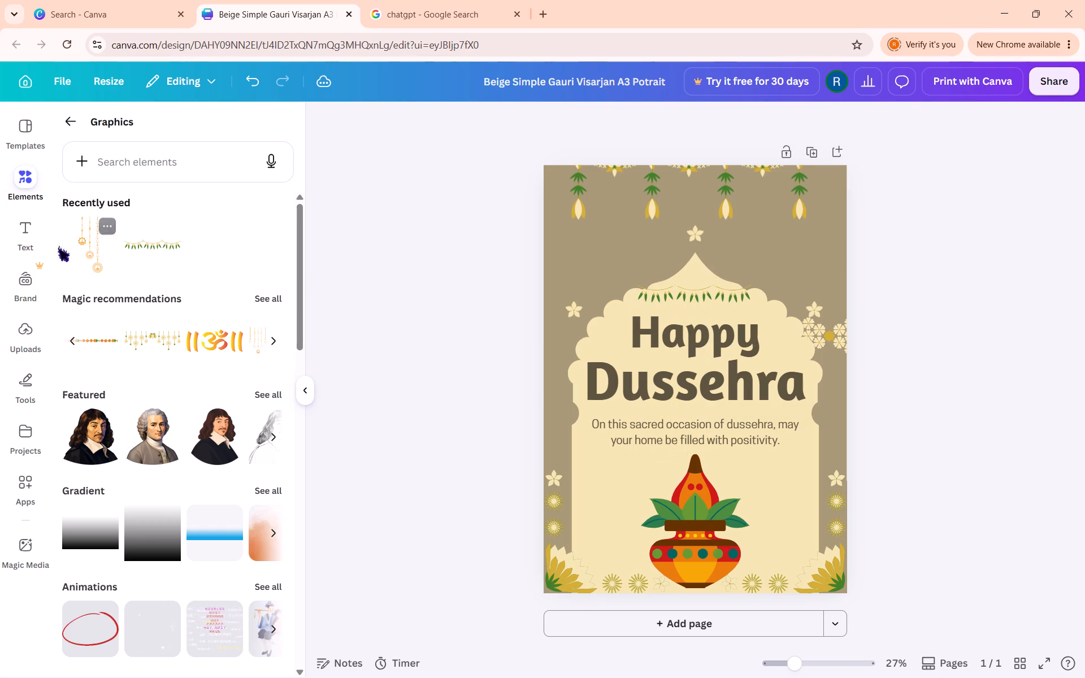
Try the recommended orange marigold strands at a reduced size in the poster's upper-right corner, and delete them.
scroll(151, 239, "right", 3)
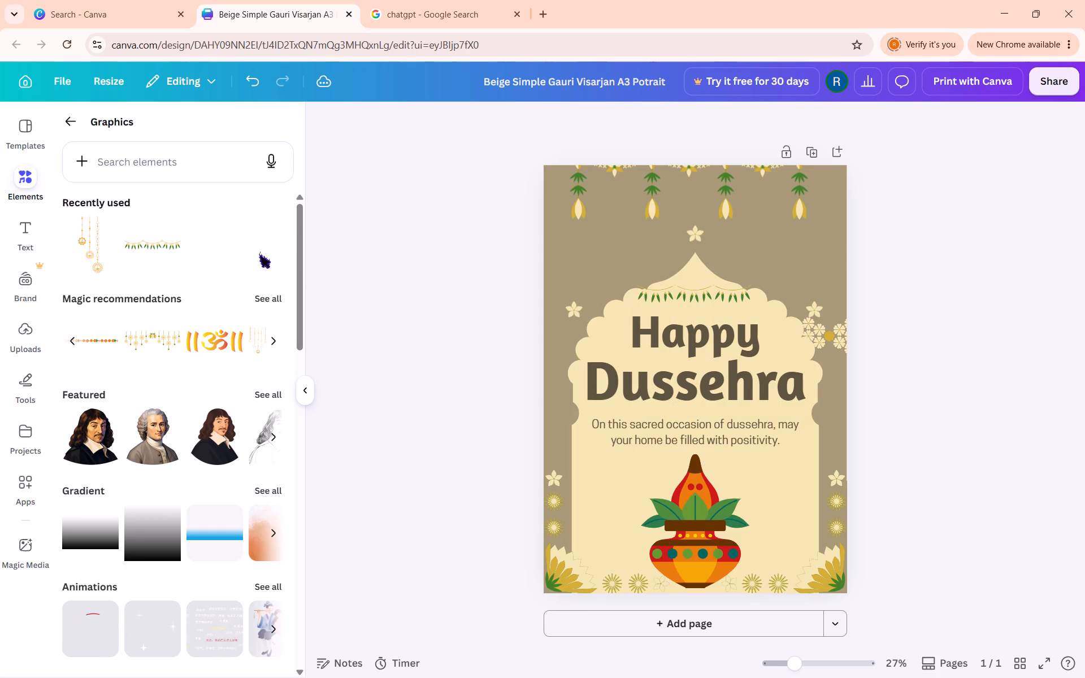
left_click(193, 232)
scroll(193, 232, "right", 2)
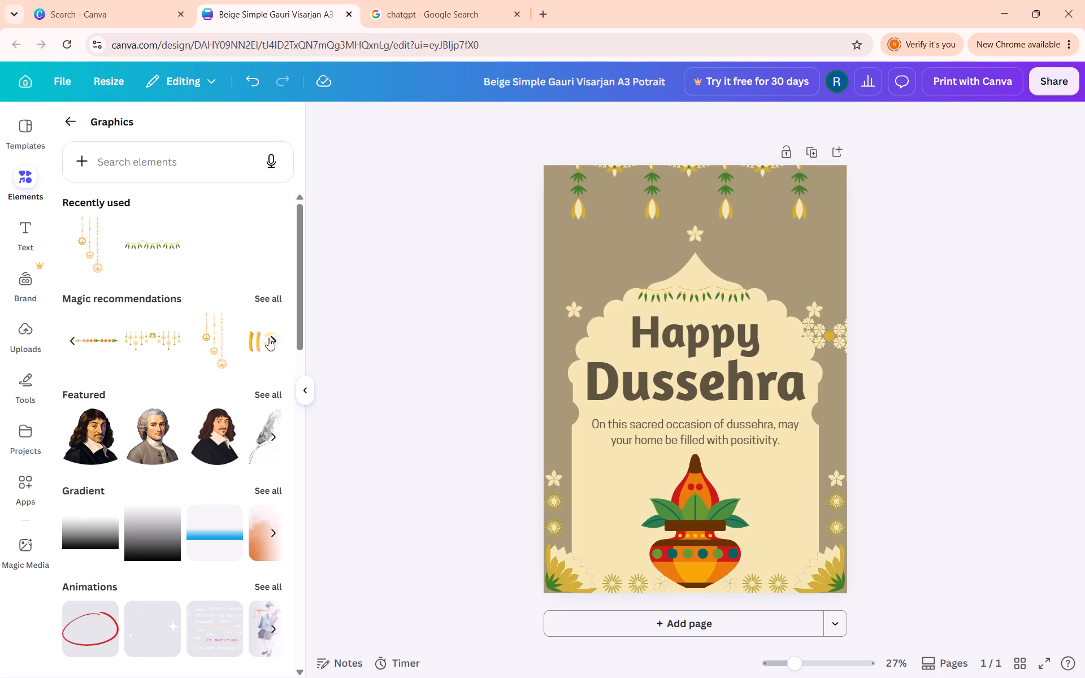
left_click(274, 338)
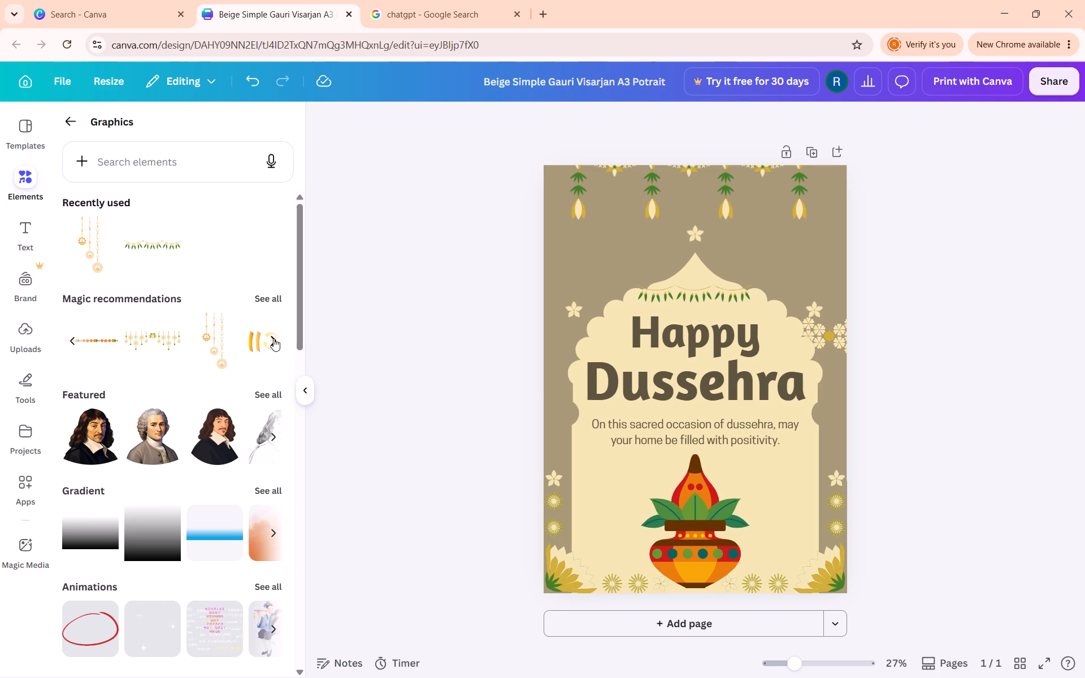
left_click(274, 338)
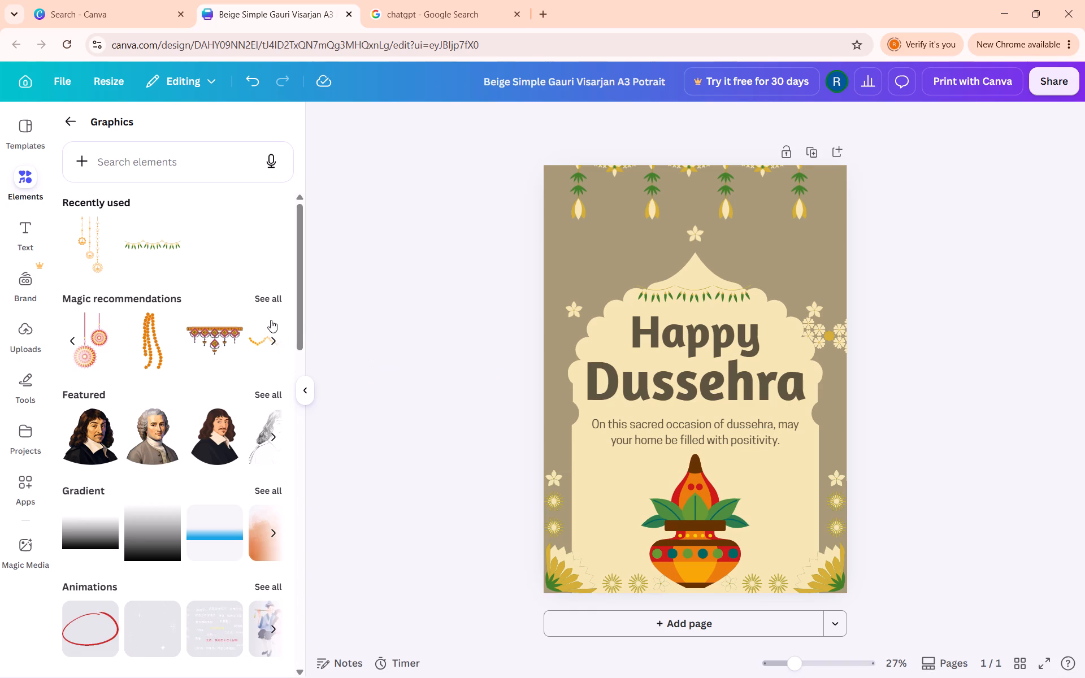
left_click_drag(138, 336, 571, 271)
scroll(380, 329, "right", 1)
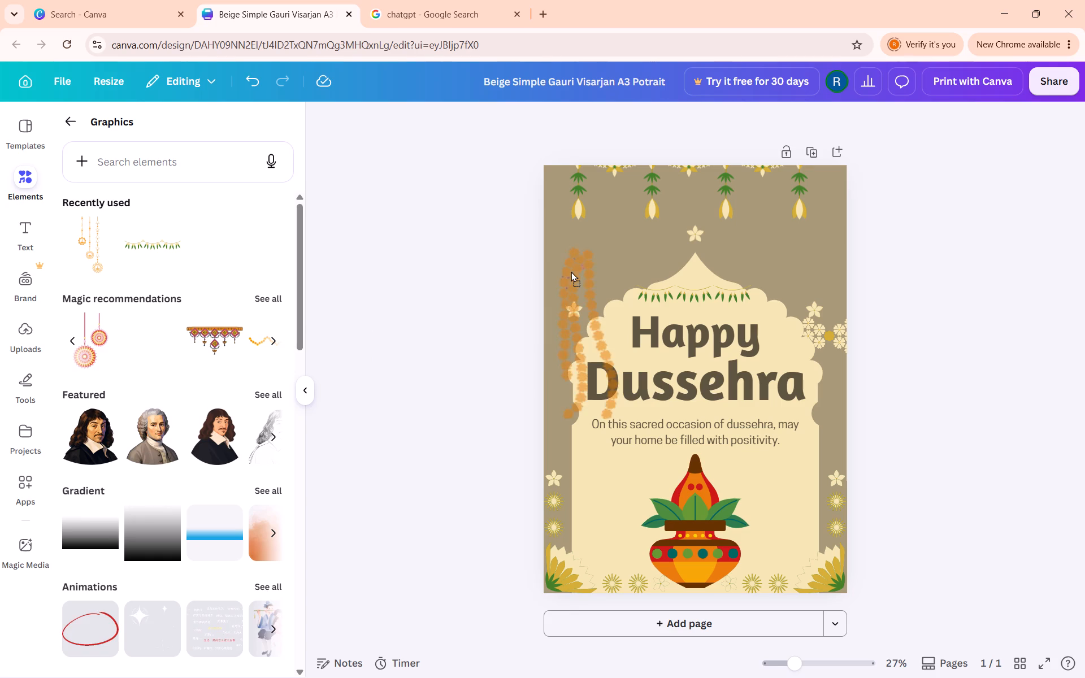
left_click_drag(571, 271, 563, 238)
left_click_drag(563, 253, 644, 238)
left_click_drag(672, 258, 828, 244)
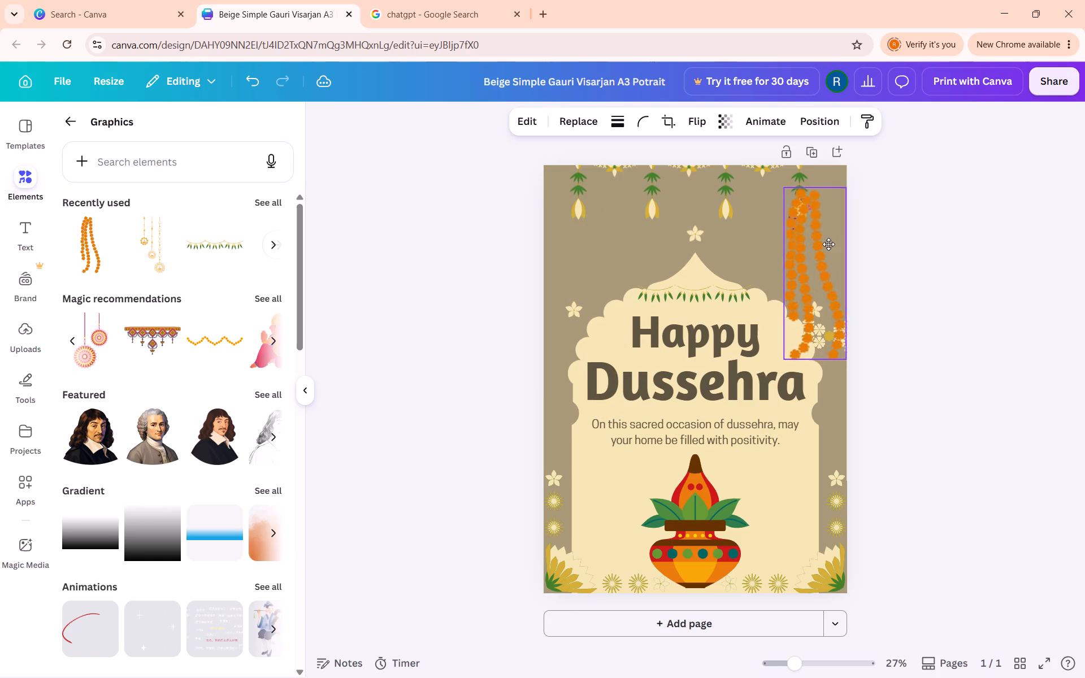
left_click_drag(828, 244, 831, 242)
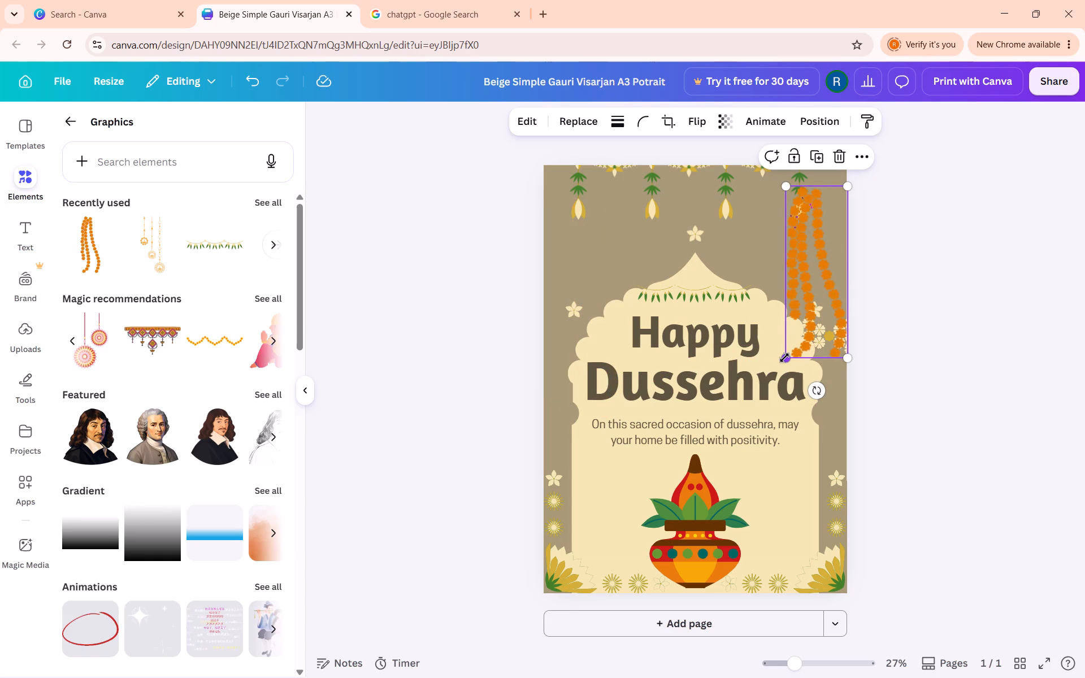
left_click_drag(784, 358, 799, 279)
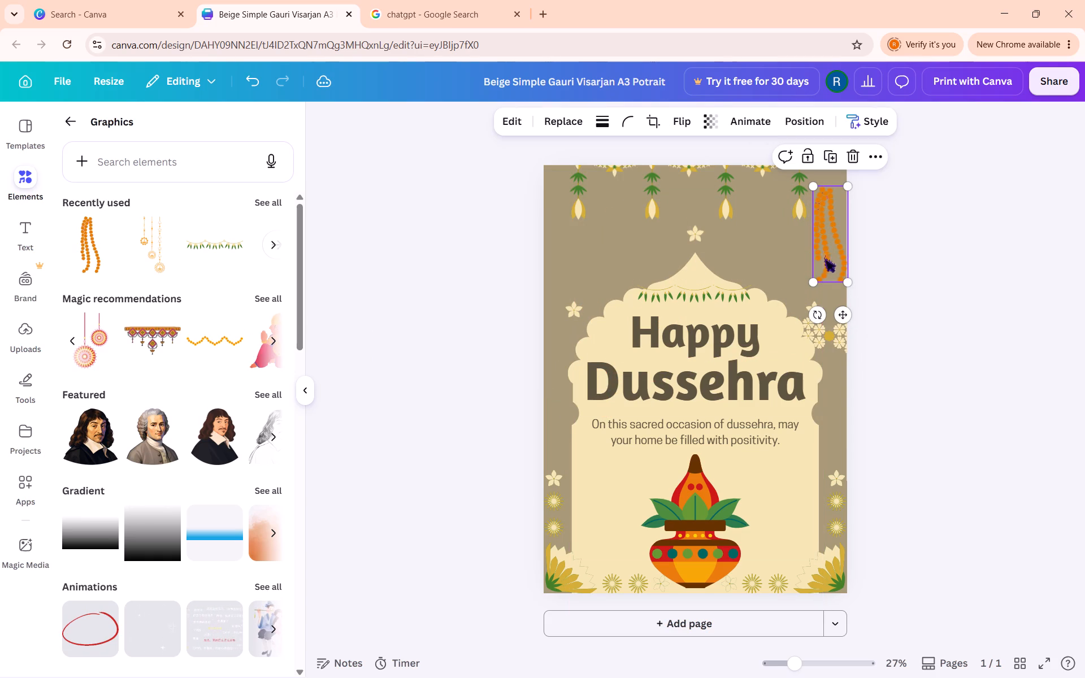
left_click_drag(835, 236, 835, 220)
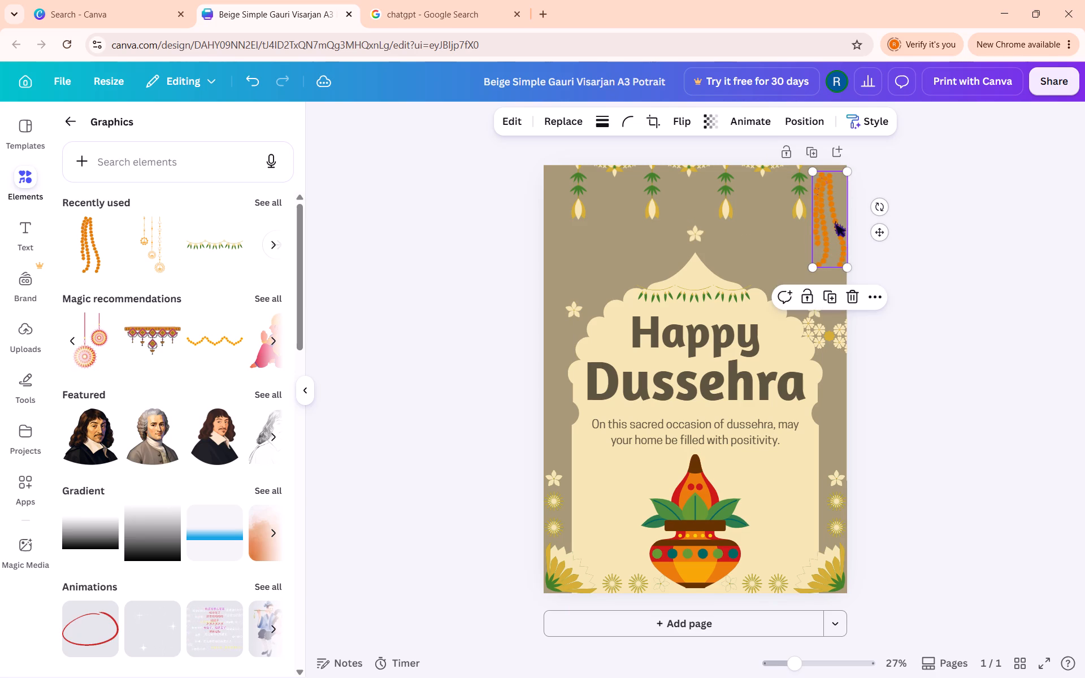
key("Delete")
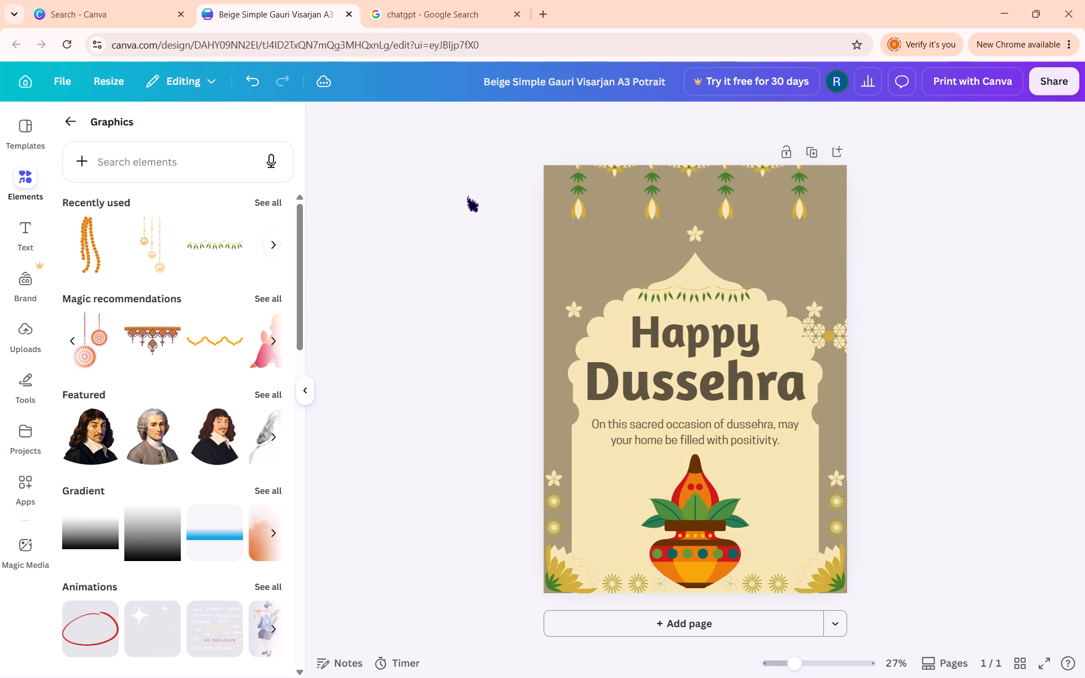
Add two copies of the recommended vertical marigold garland with a green accent and golden bell.
left_click(274, 340)
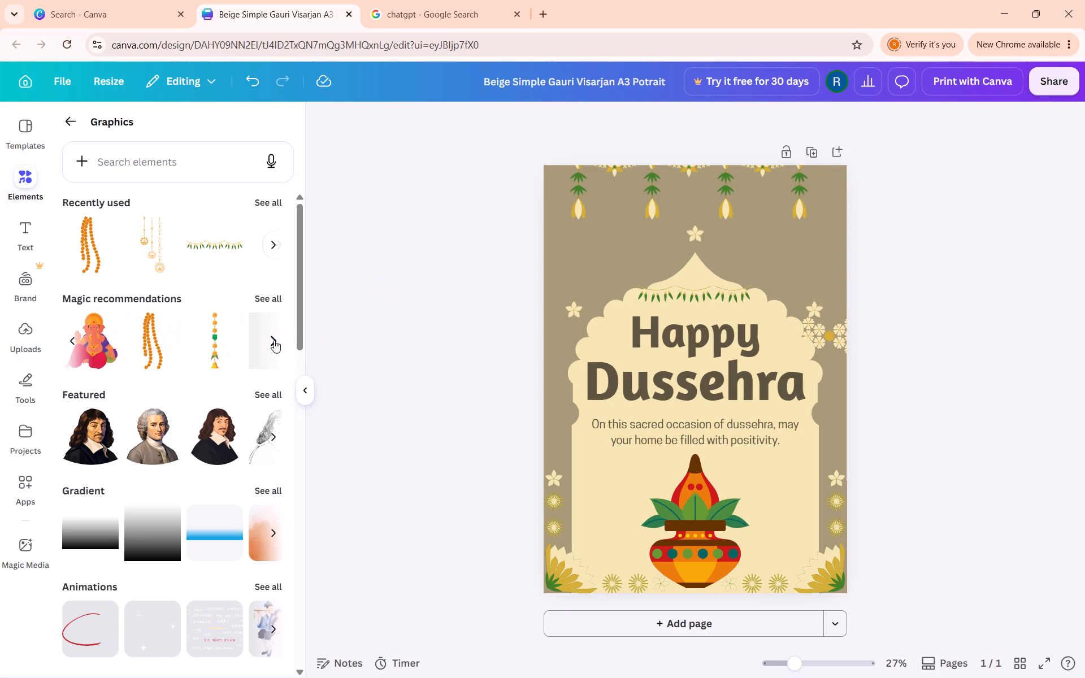
double_click(217, 347)
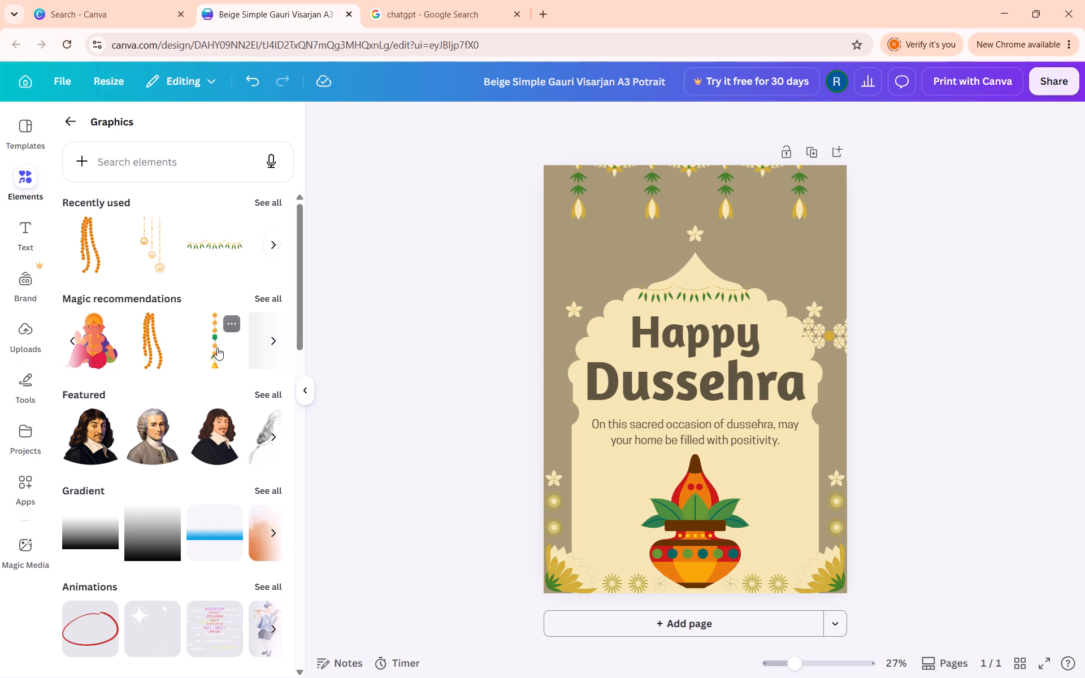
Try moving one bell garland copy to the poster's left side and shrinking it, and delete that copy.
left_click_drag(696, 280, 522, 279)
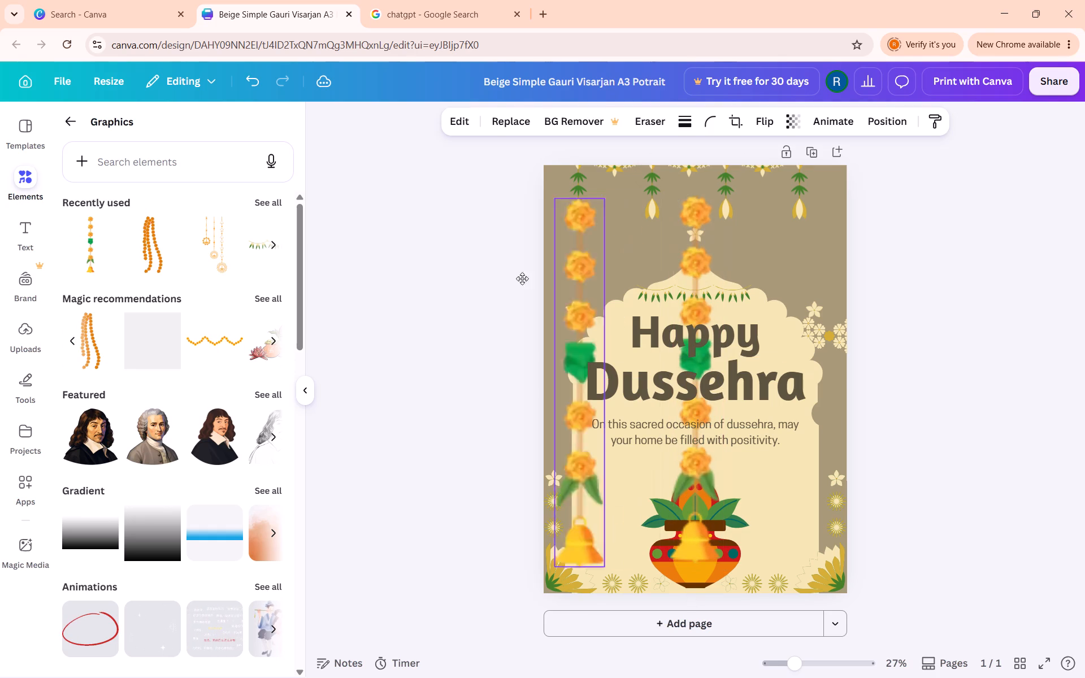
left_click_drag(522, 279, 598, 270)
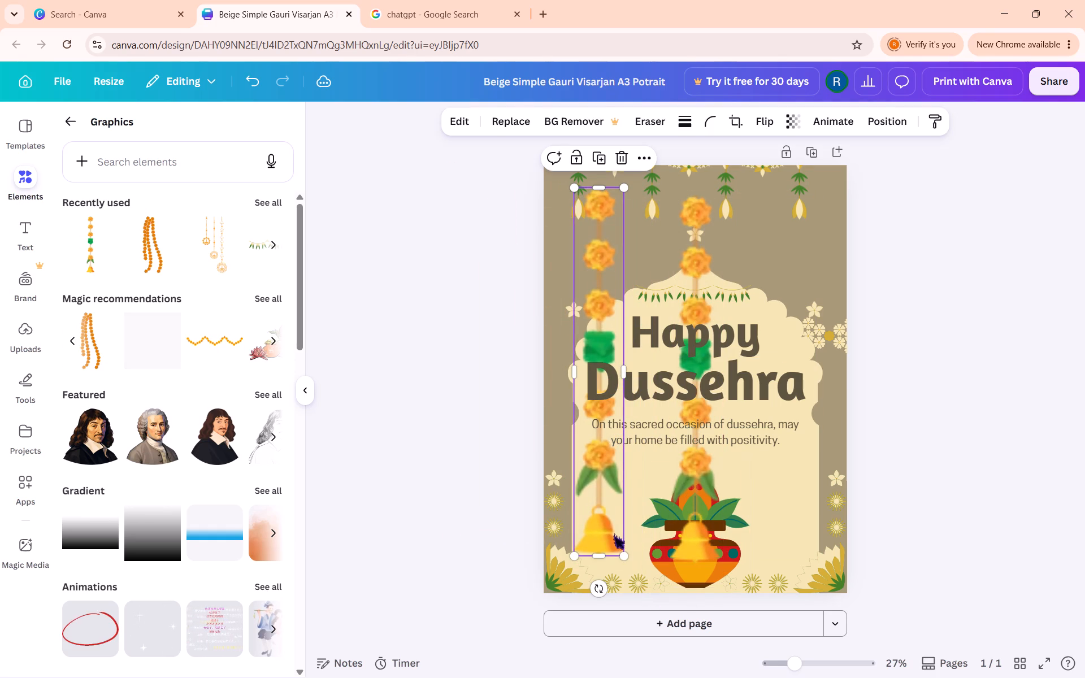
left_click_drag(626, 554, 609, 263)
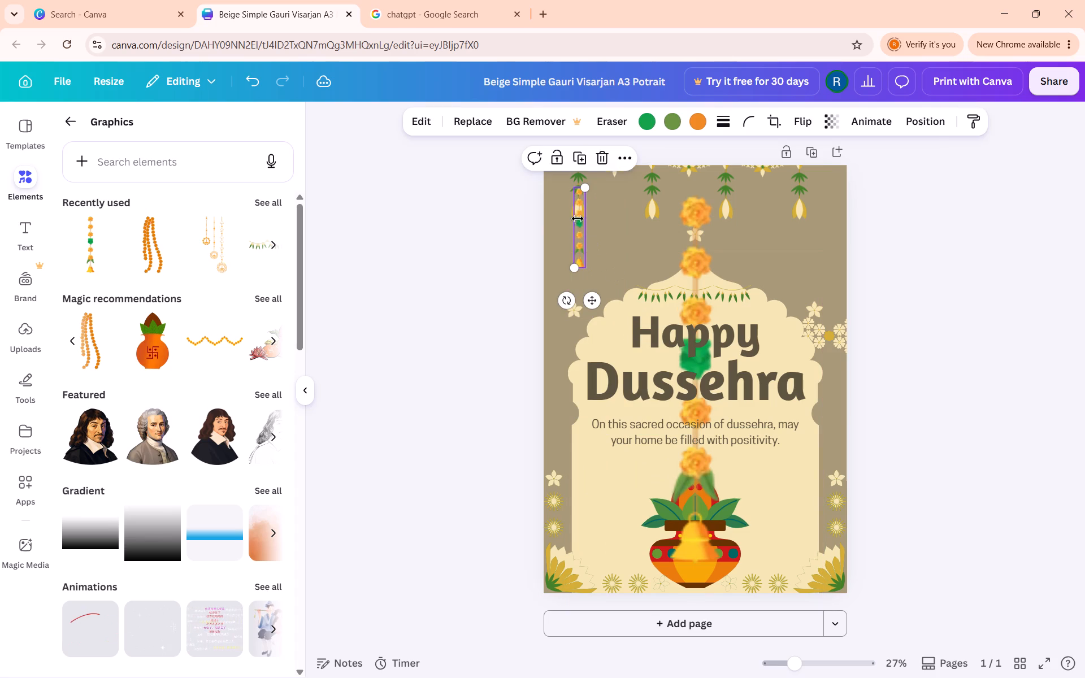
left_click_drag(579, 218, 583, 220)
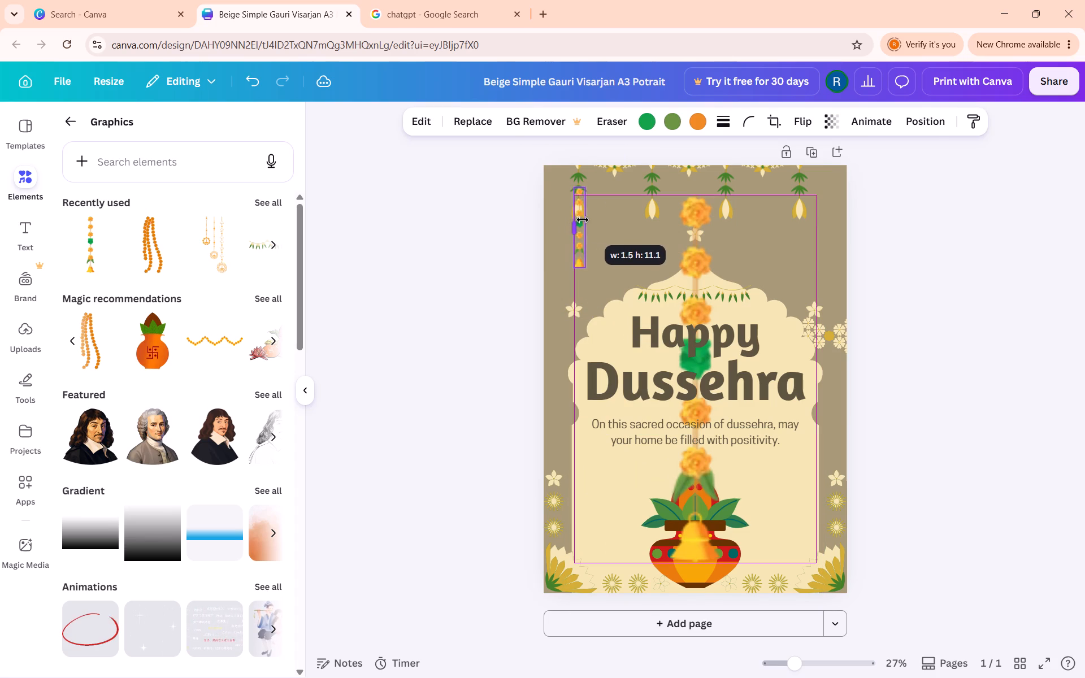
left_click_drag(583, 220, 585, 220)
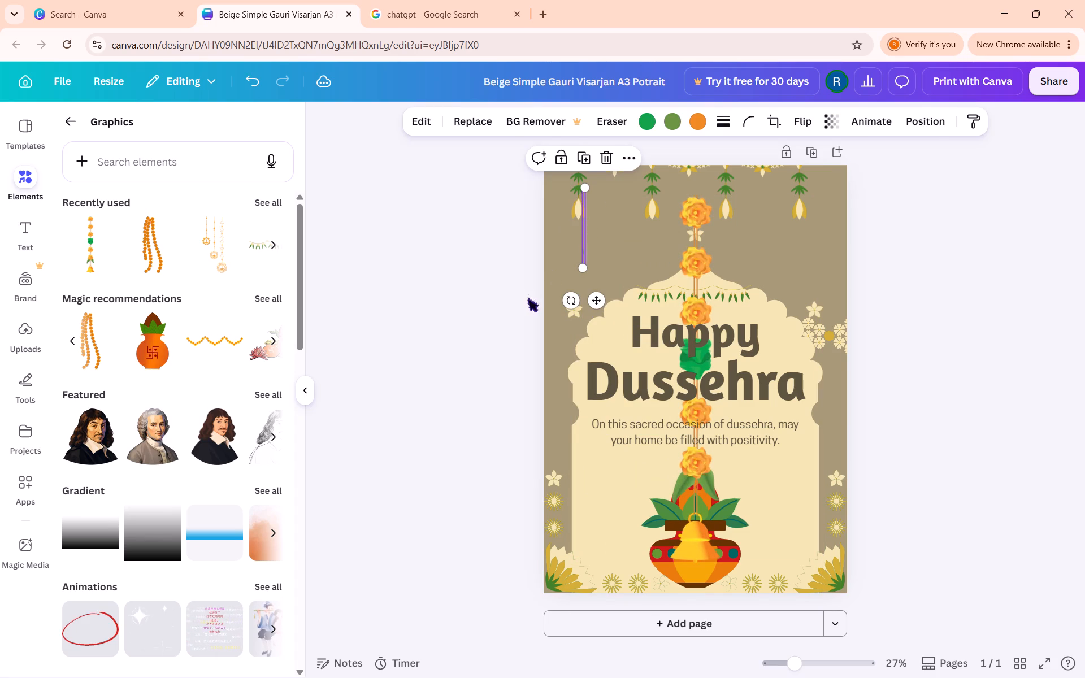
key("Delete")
Add another marigold bell garland, shrink it and hang it in the poster's top-left corner beside the leaf decorations.
left_click(83, 260)
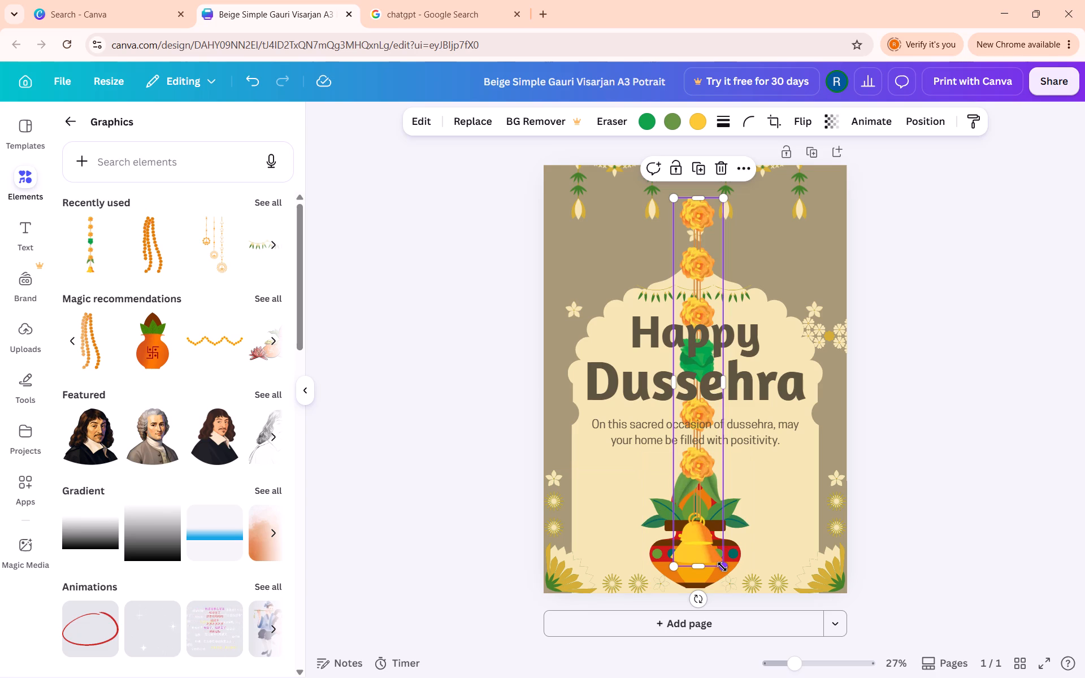
left_click_drag(722, 567, 691, 376)
left_click_drag(685, 282, 585, 255)
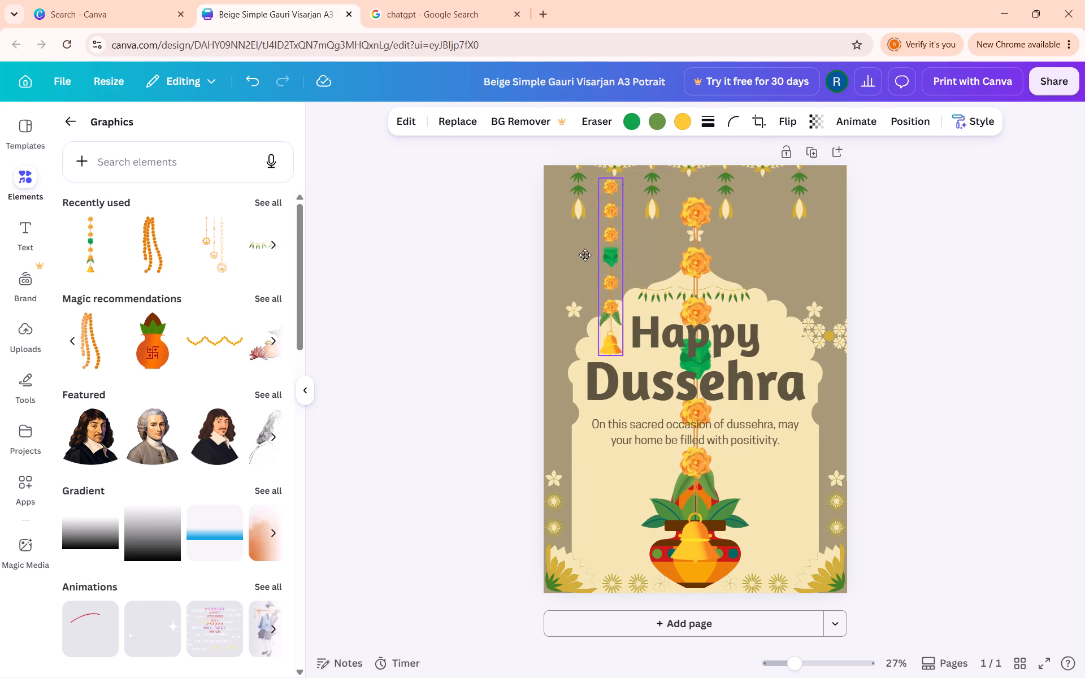
left_click_drag(585, 255, 561, 258)
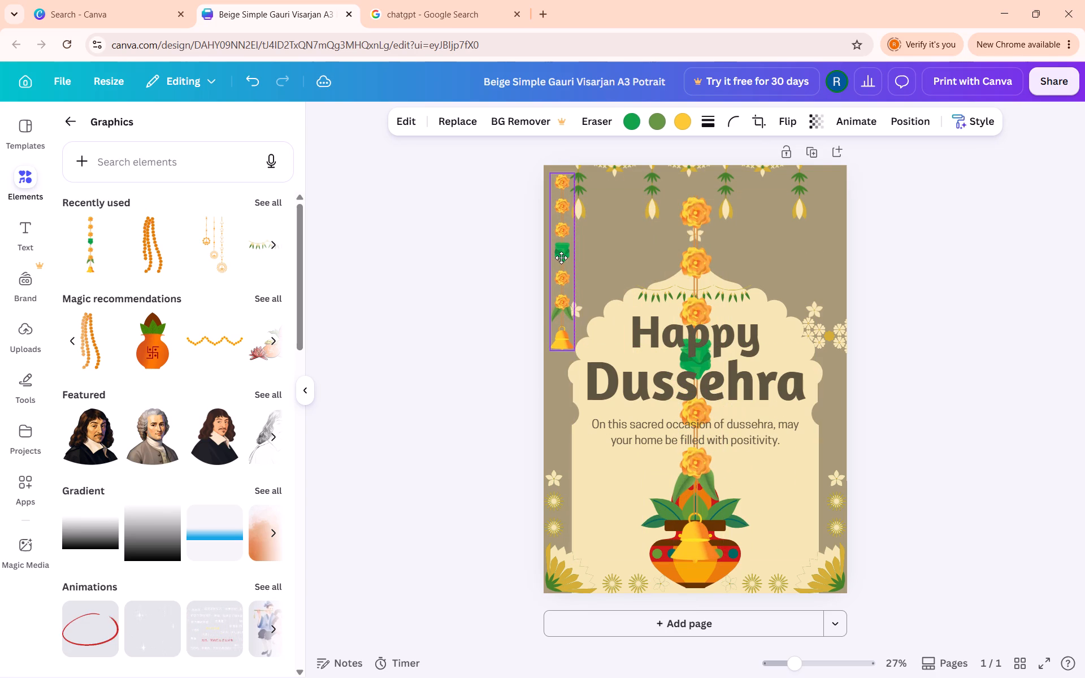
left_click_drag(561, 258, 562, 256)
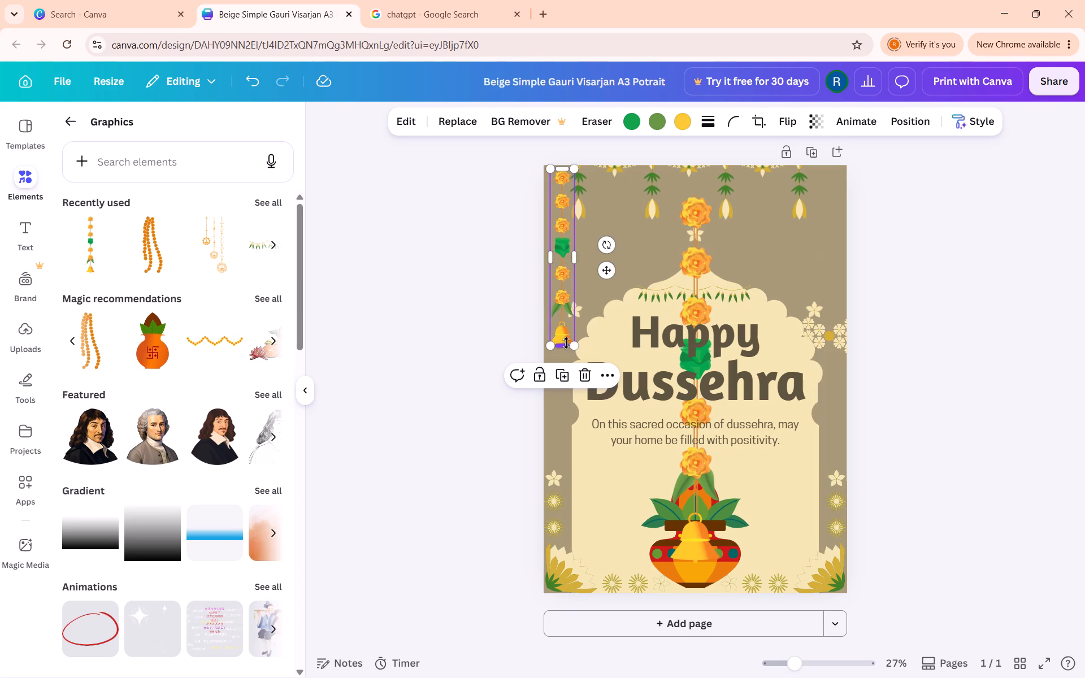
left_click_drag(574, 344, 569, 316)
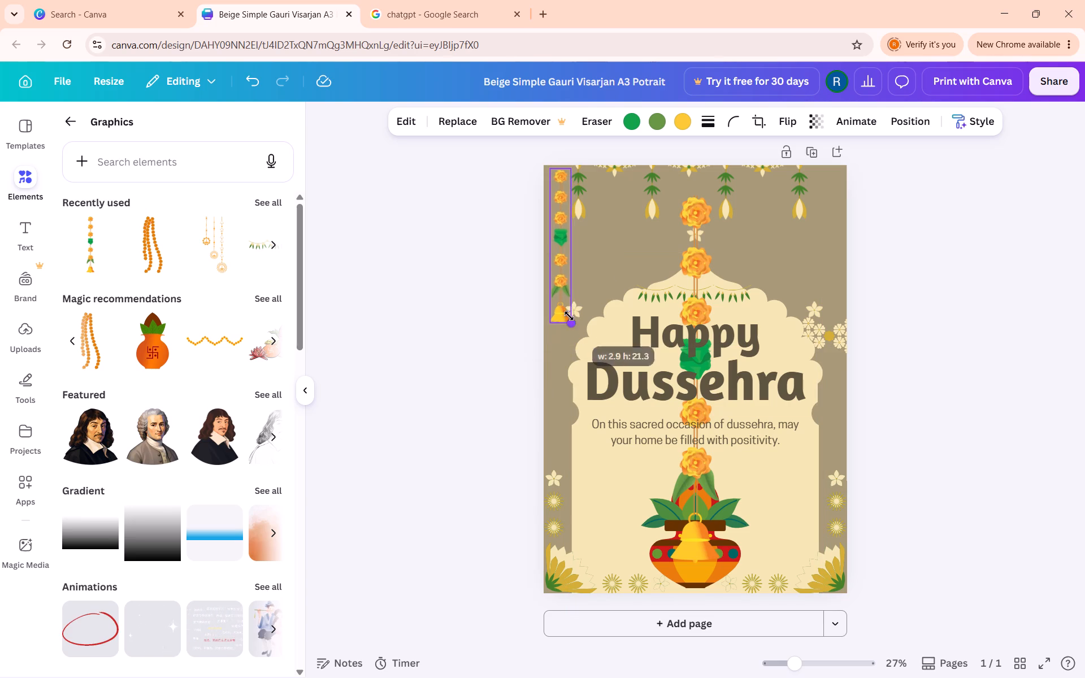
left_click_drag(569, 316, 566, 297)
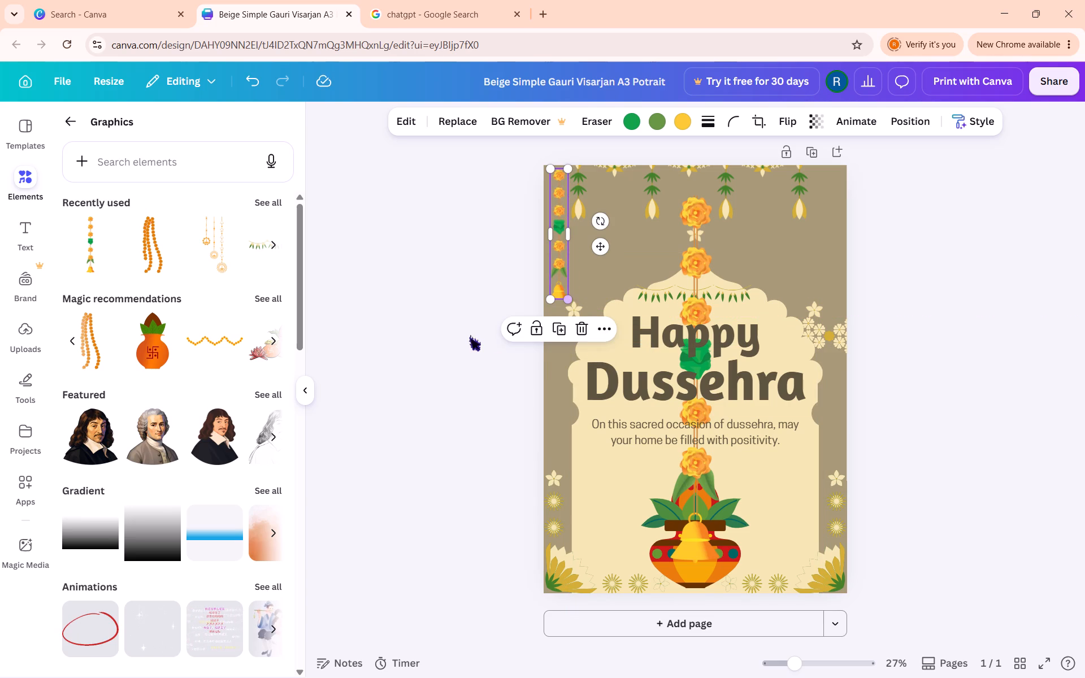
left_click(470, 334)
Shrink the remaining large bell garland at the poster's centre and hang it in the top-right corner, opposite the left one.
left_click(692, 362)
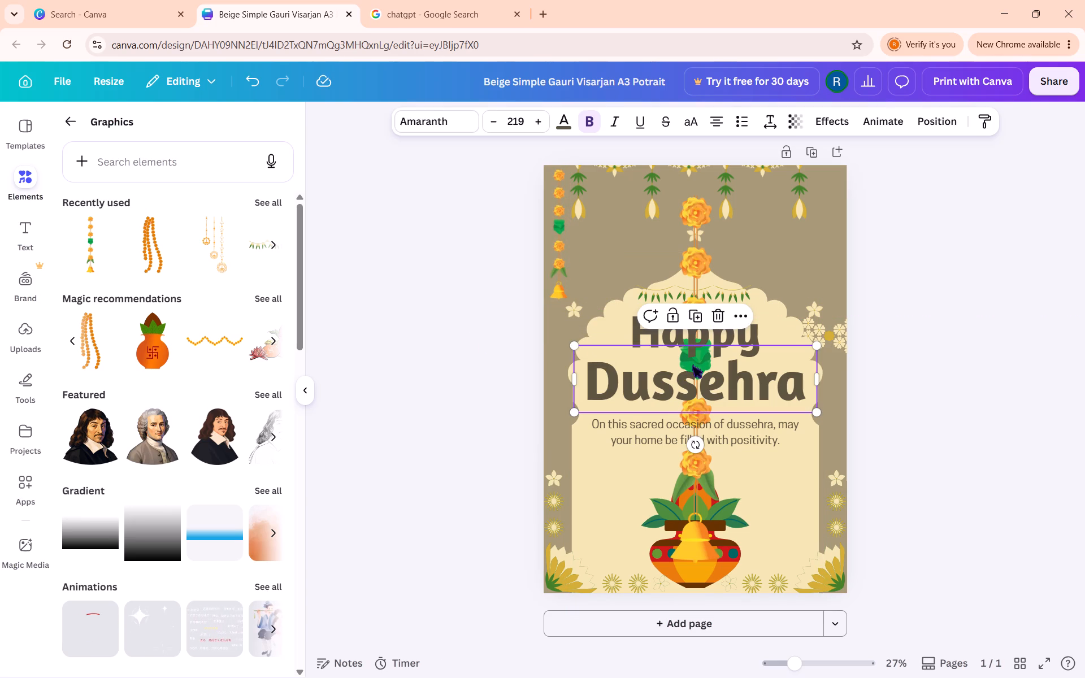
left_click(693, 250)
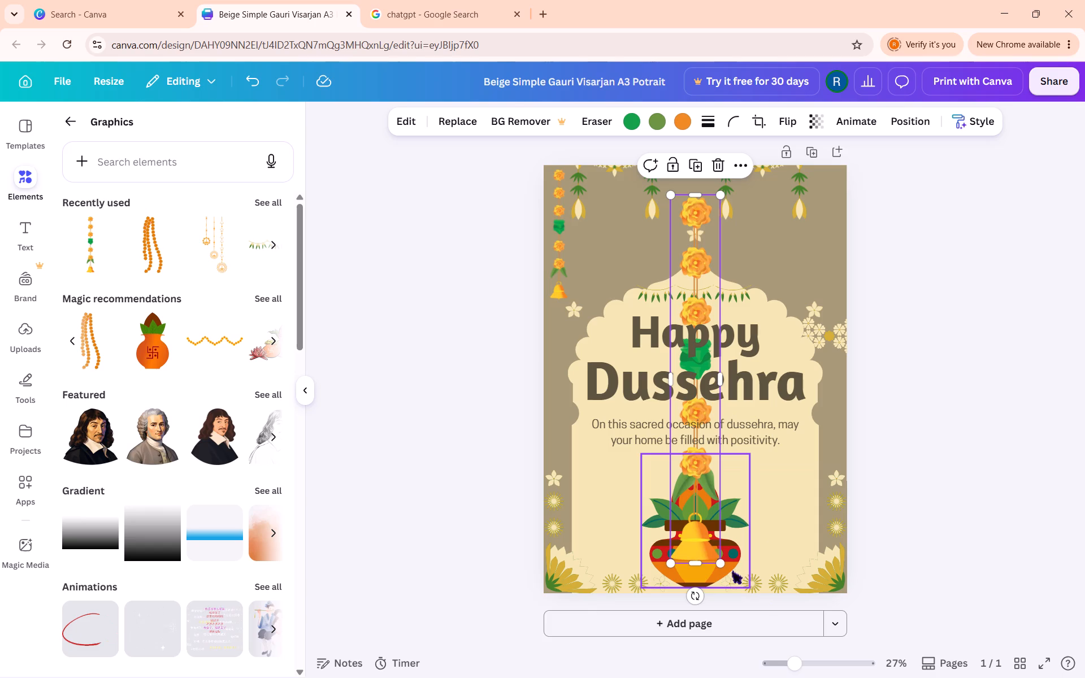
left_click_drag(719, 563, 693, 355)
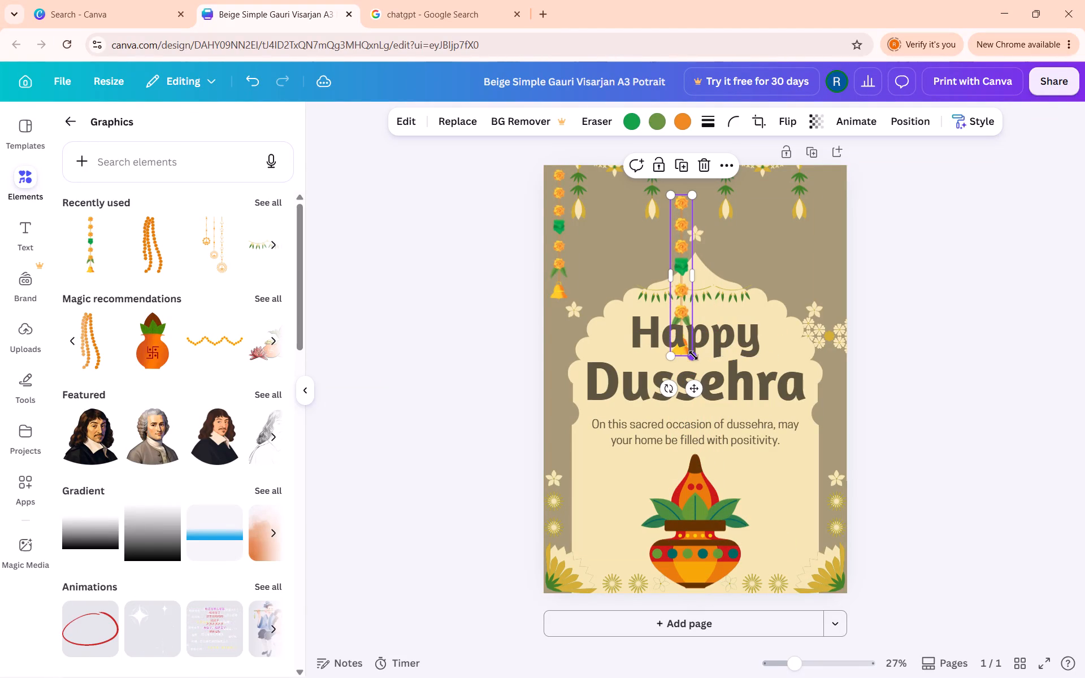
left_click(681, 220)
left_click_drag(681, 220, 762, 220)
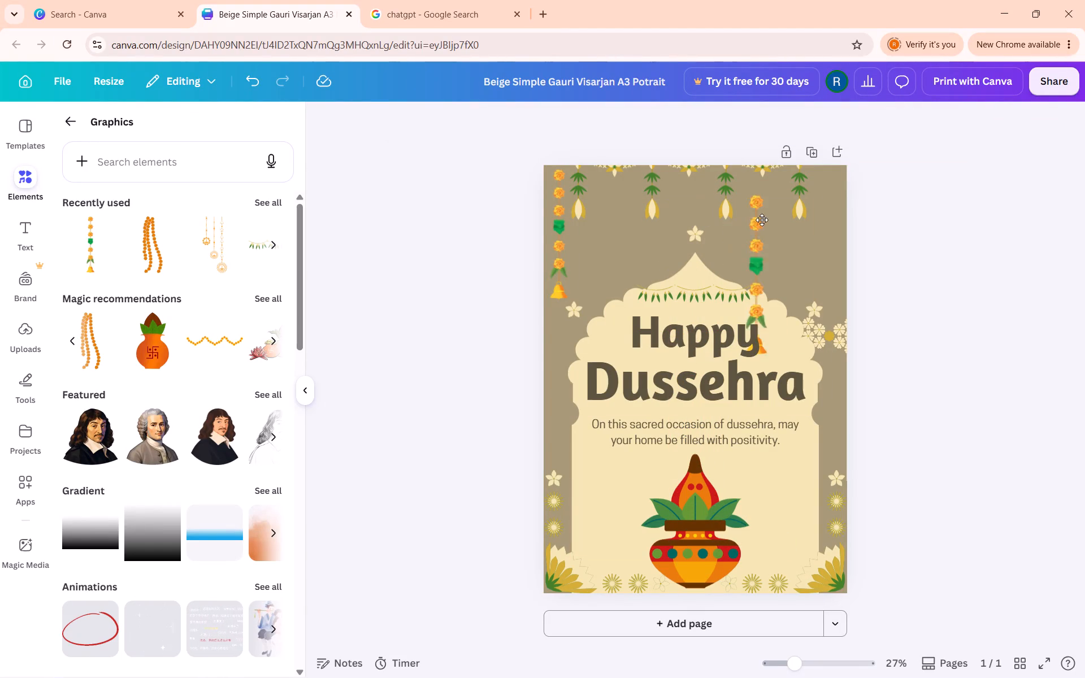
left_click_drag(762, 220, 834, 197)
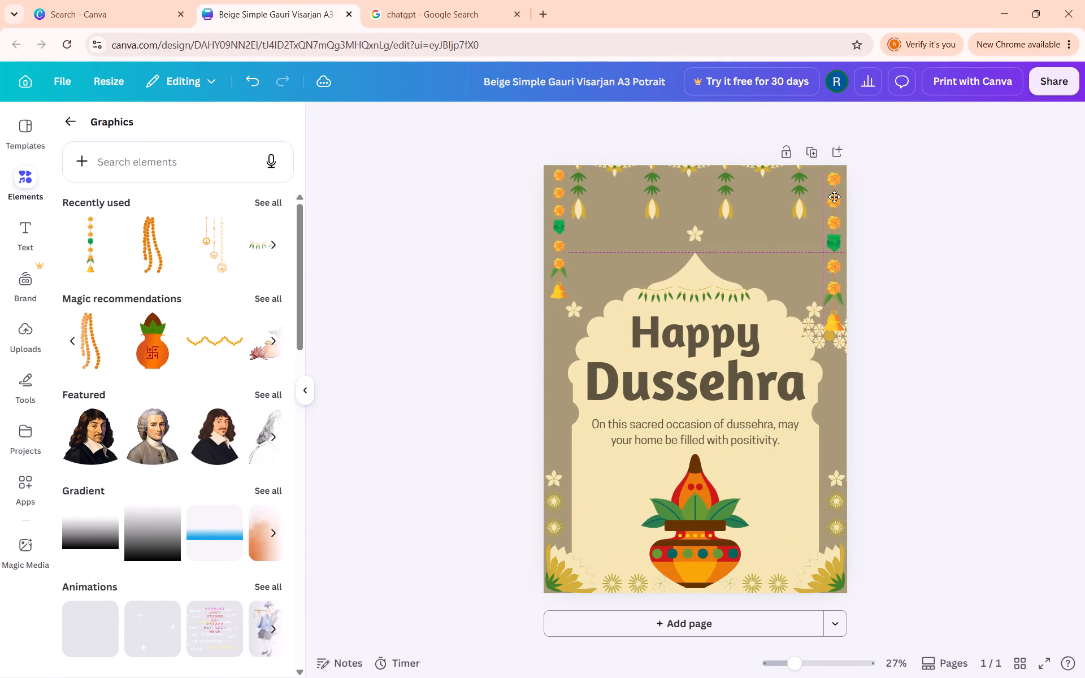
left_click_drag(834, 197, 837, 195)
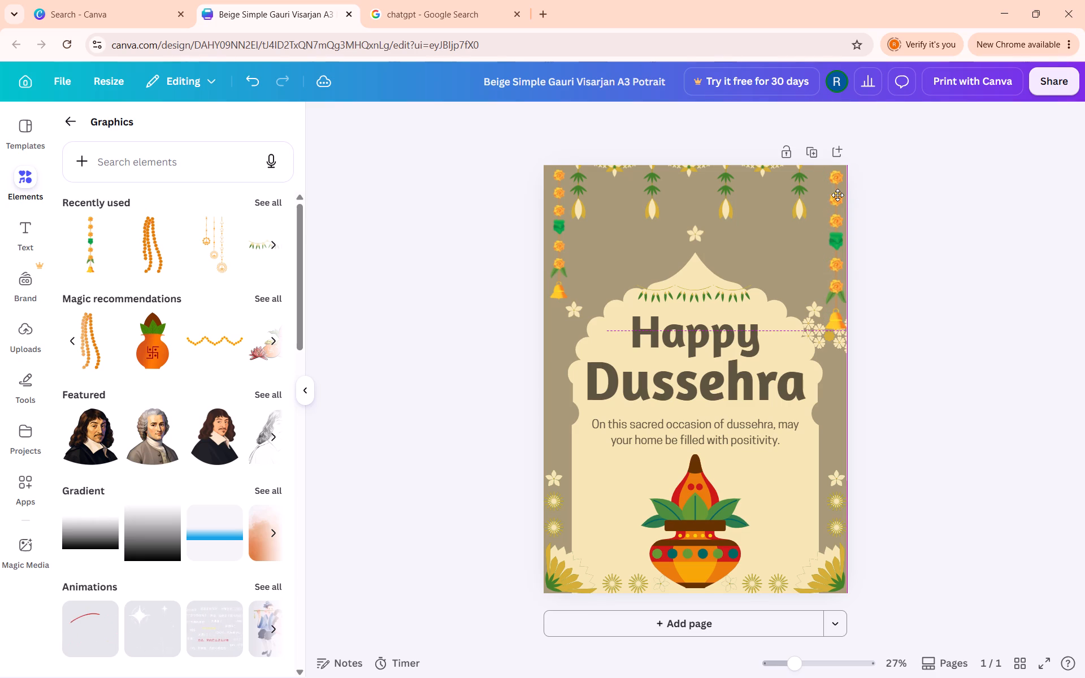
left_click_drag(837, 195, 835, 194)
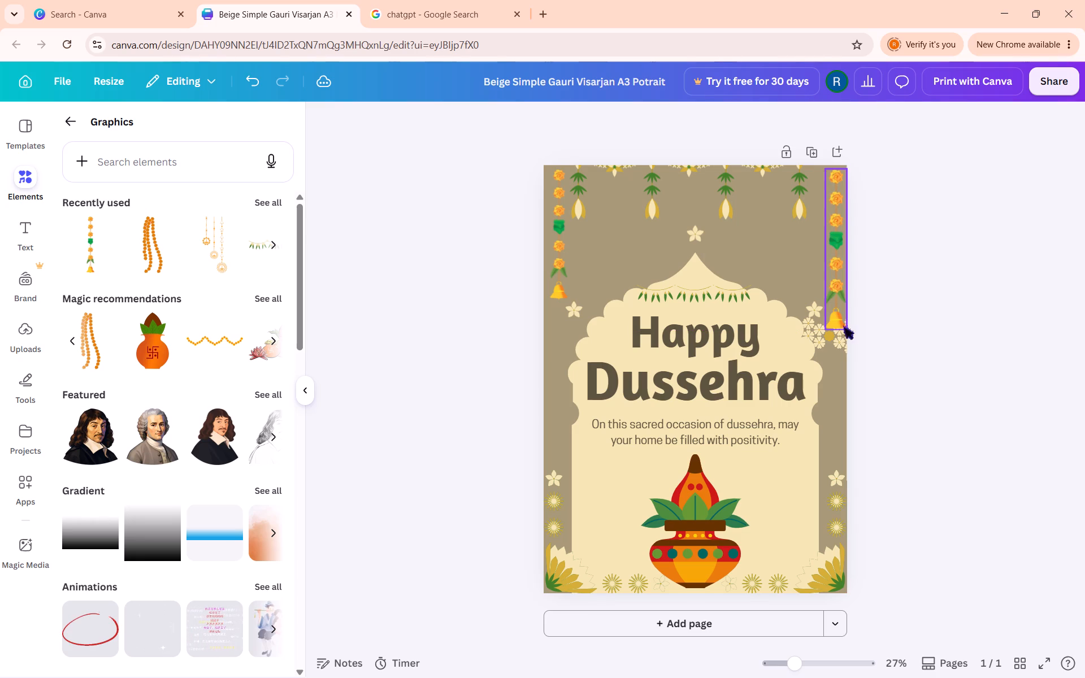
Shrink the marigold bell garland in the poster's top-right corner to match the length of the left one.
left_click(837, 314)
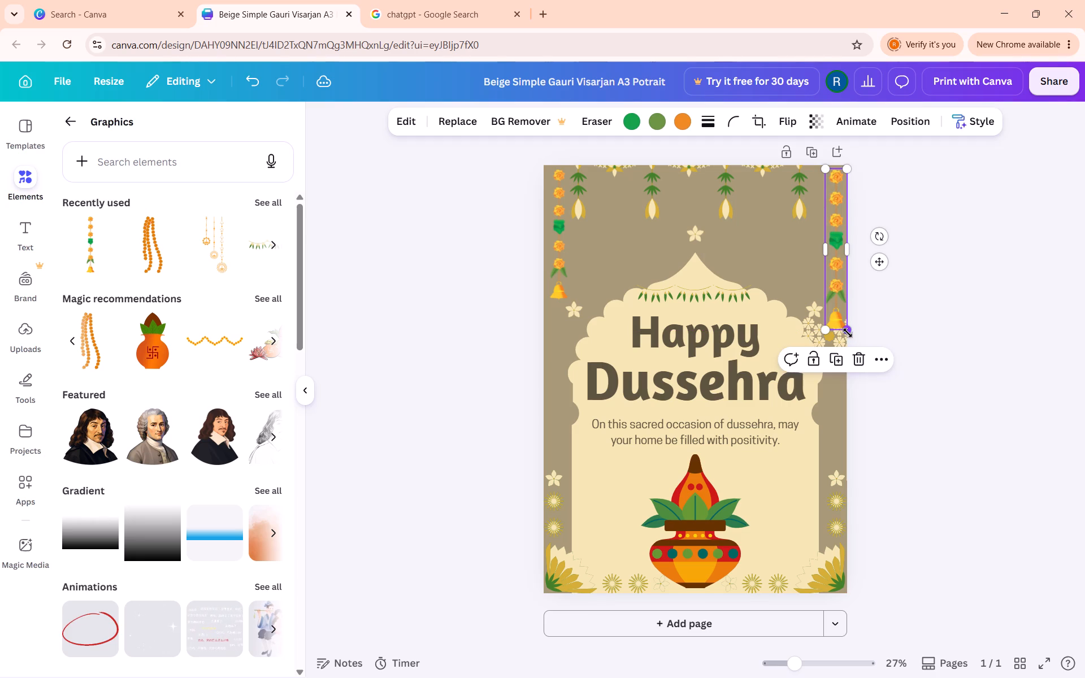
left_click_drag(848, 333, 837, 303)
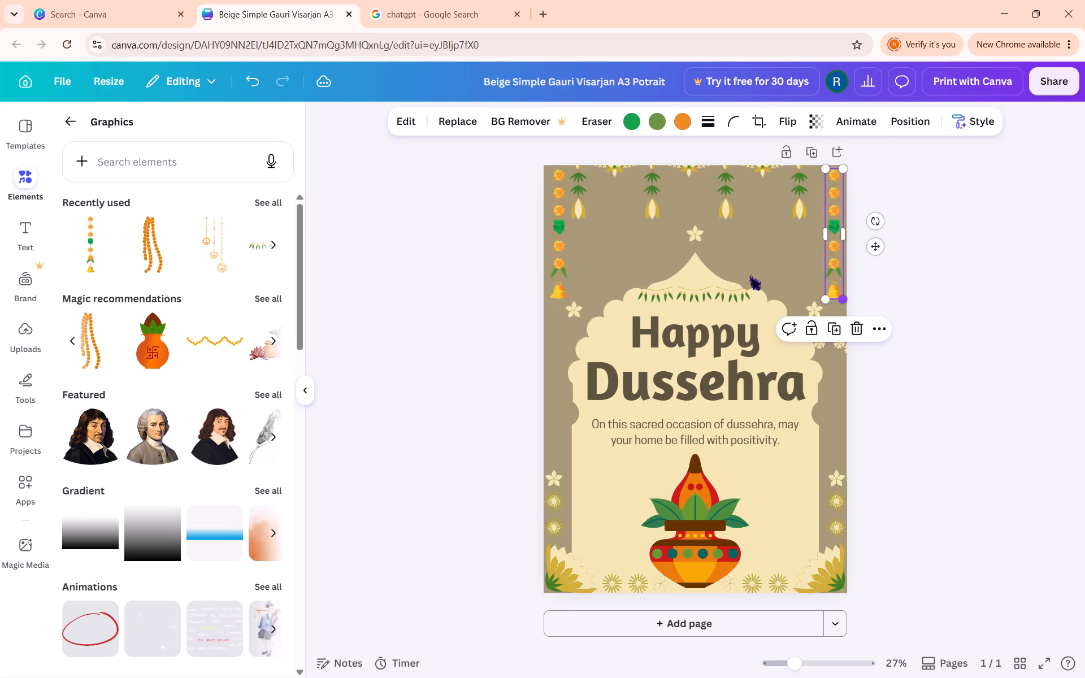
left_click(731, 262)
left_click(871, 264)
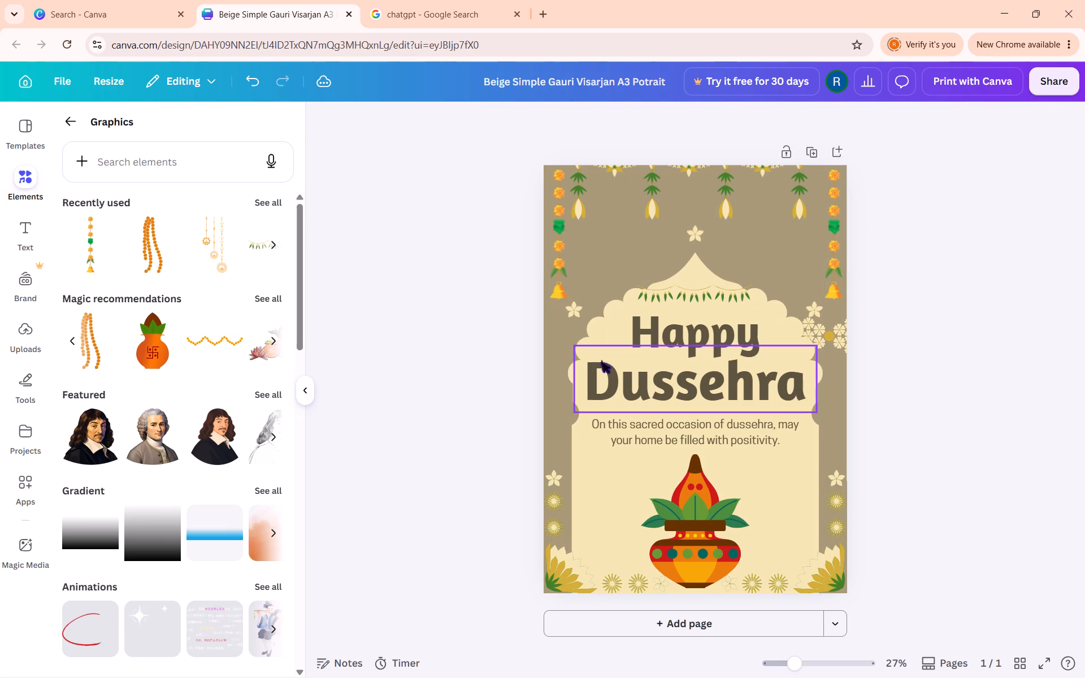
Browse the recommended graphics and delete the kalash illustration below the greeting message.
left_click(272, 345)
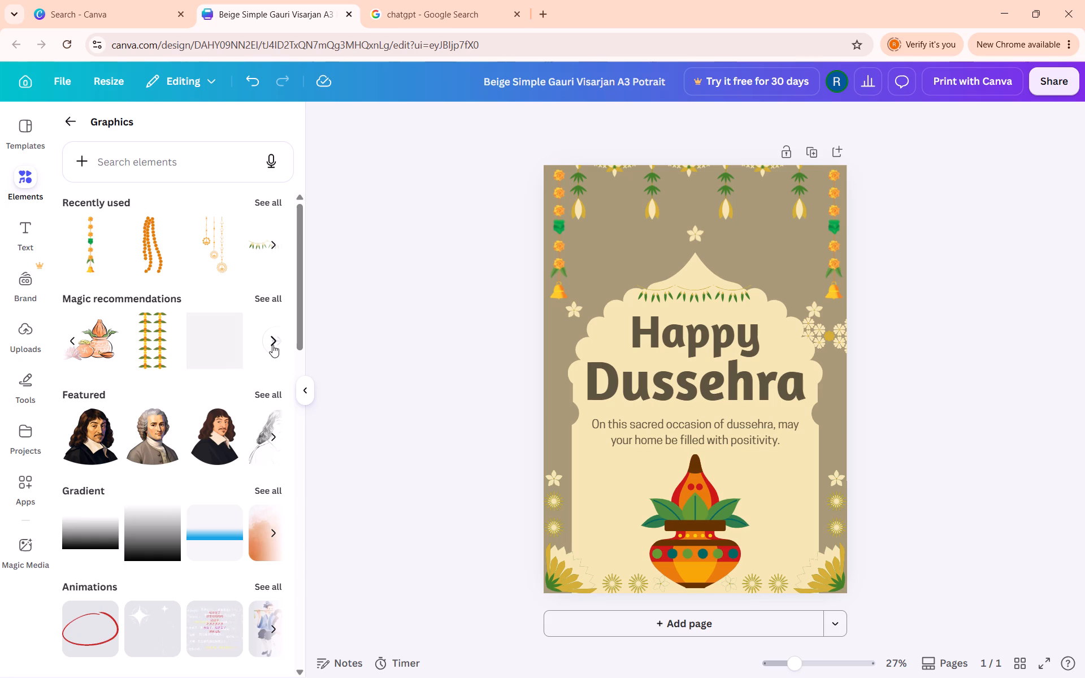
left_click(279, 342)
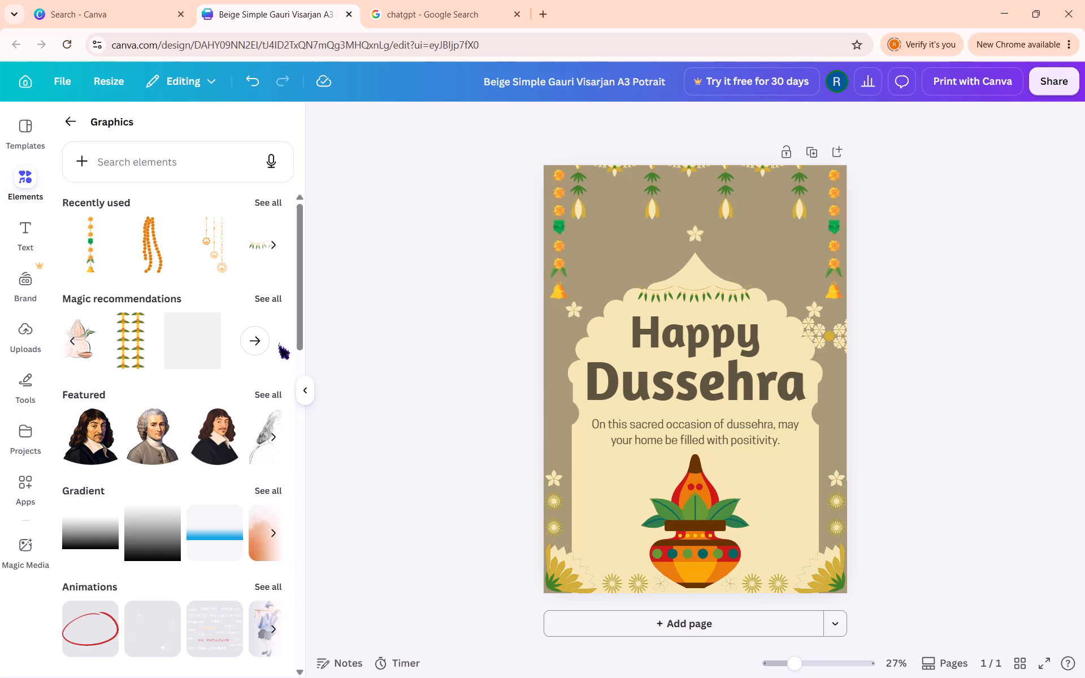
left_click(71, 344)
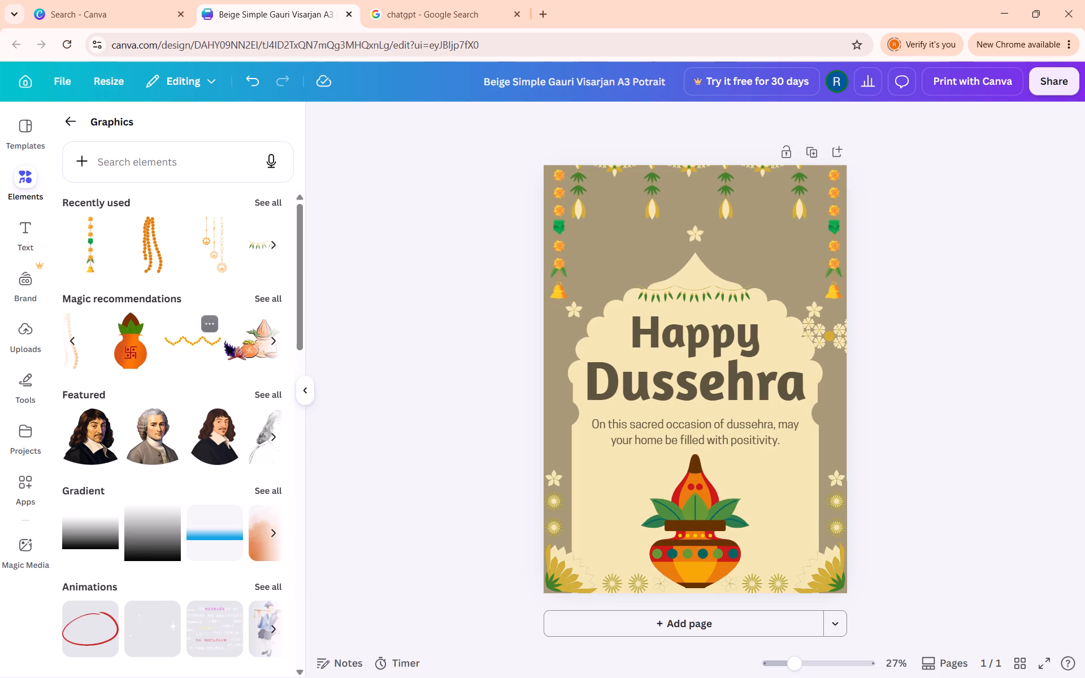
left_click(712, 540)
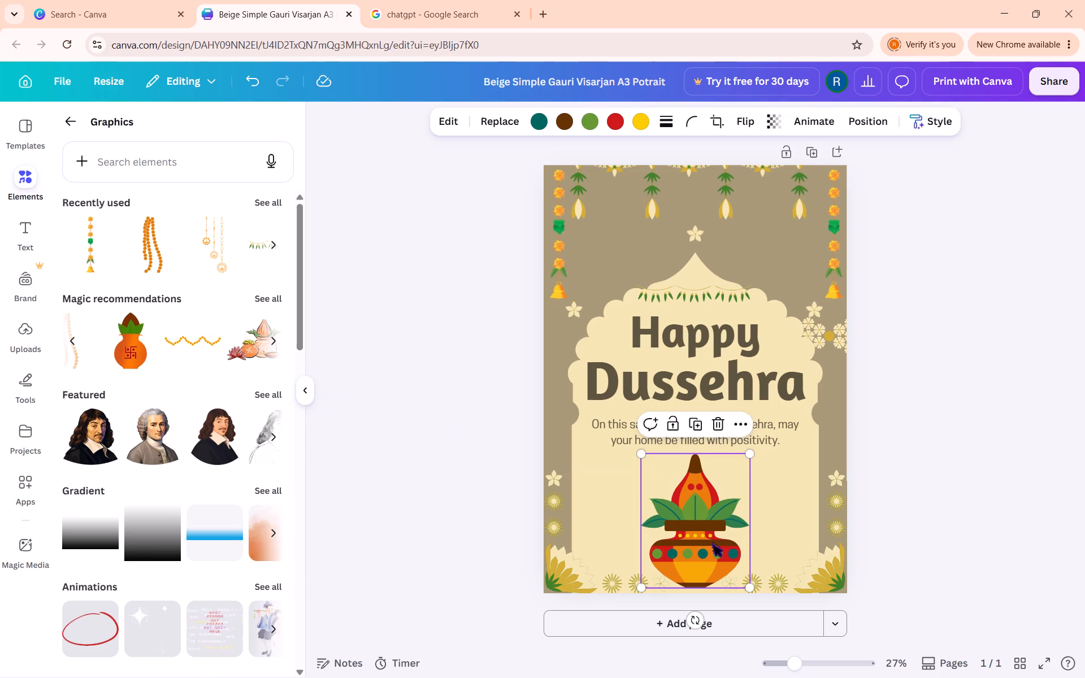
left_click(721, 427)
Add the recommended kalash illustration with lotus and small pot, shrink it slightly and place it centrally below the greeting message.
left_click(248, 341)
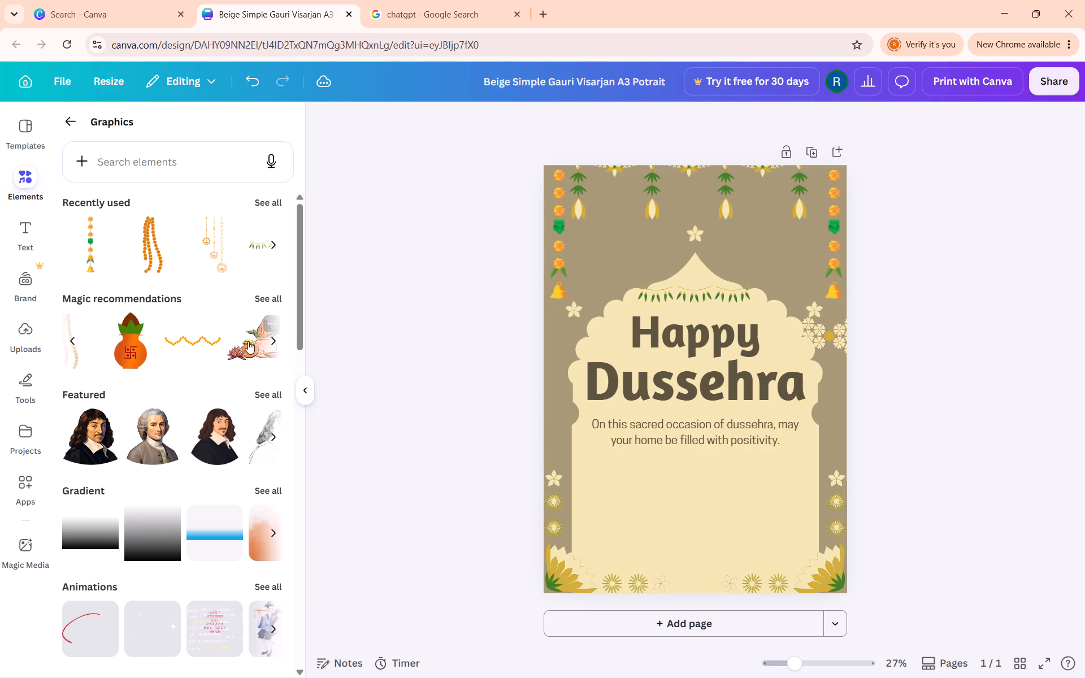
left_click_drag(711, 373, 700, 463)
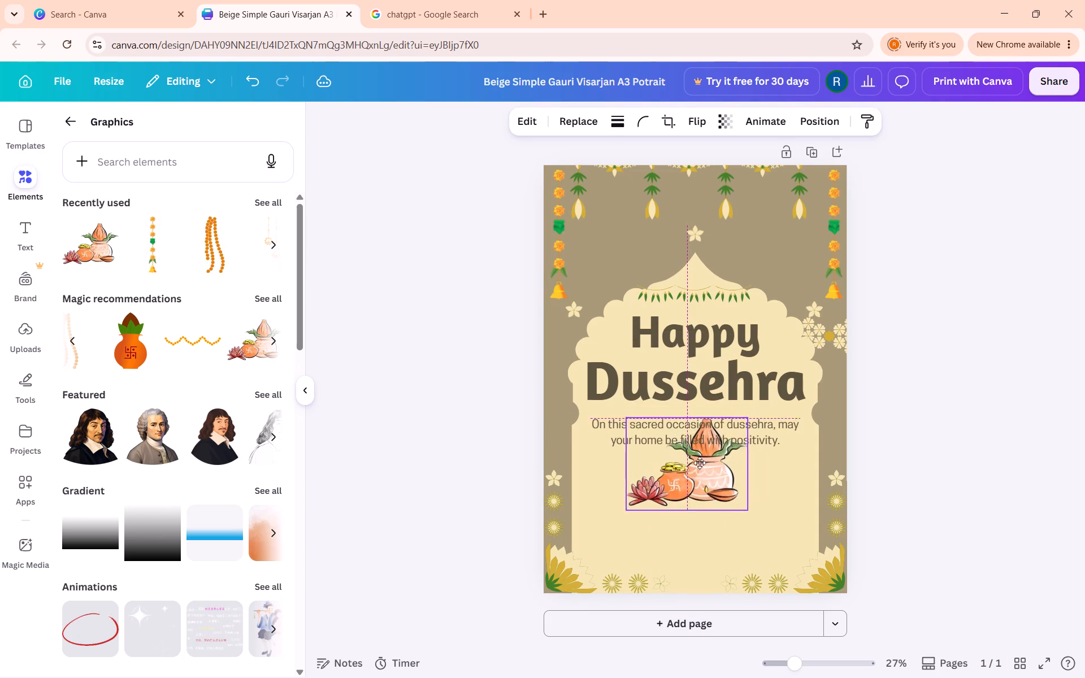
left_click_drag(700, 463, 706, 498)
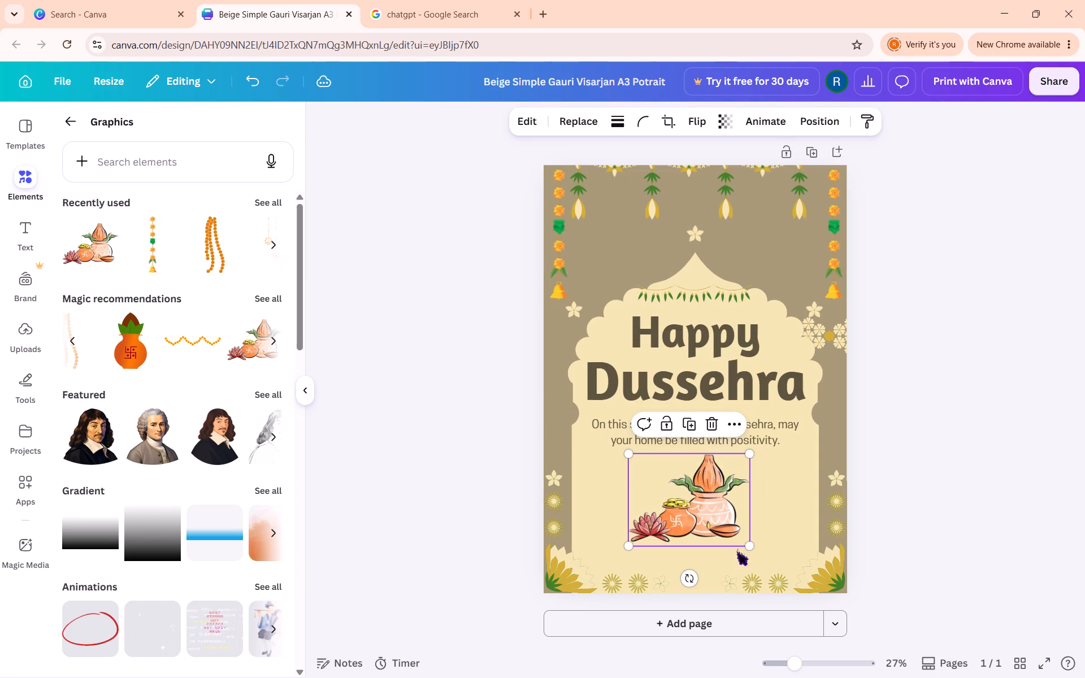
left_click_drag(745, 543, 735, 533)
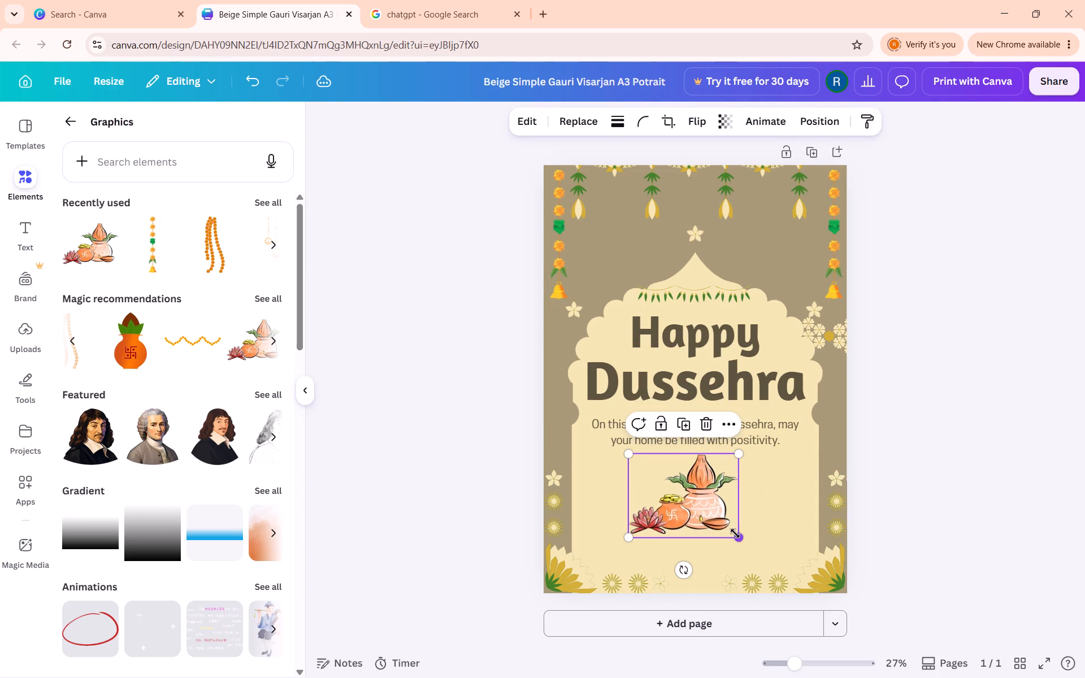
left_click_drag(707, 502, 713, 509)
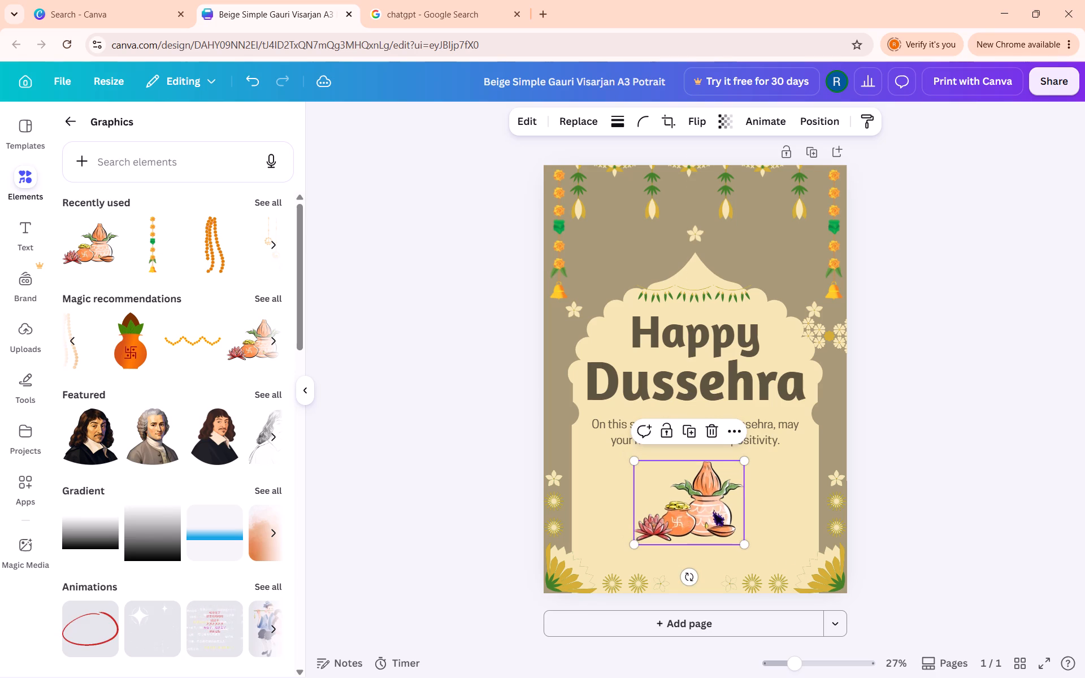
left_click(491, 414)
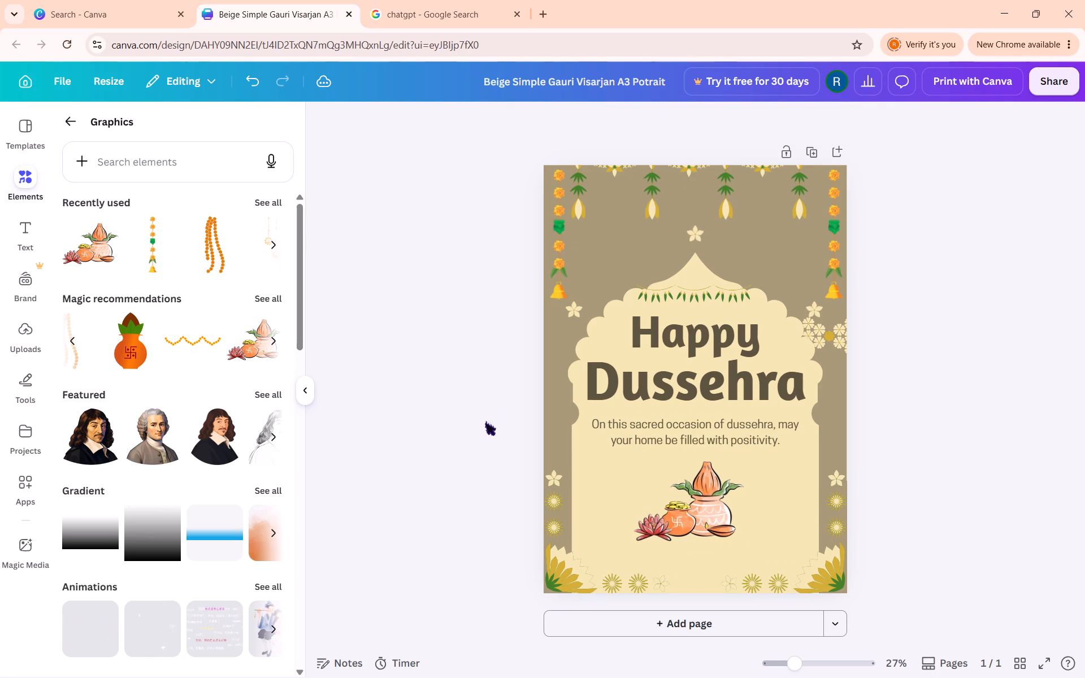
Add the seated Ganesha from the full set of recommended graphics, shrink it and place it centrally above the kalash.
left_click(276, 343)
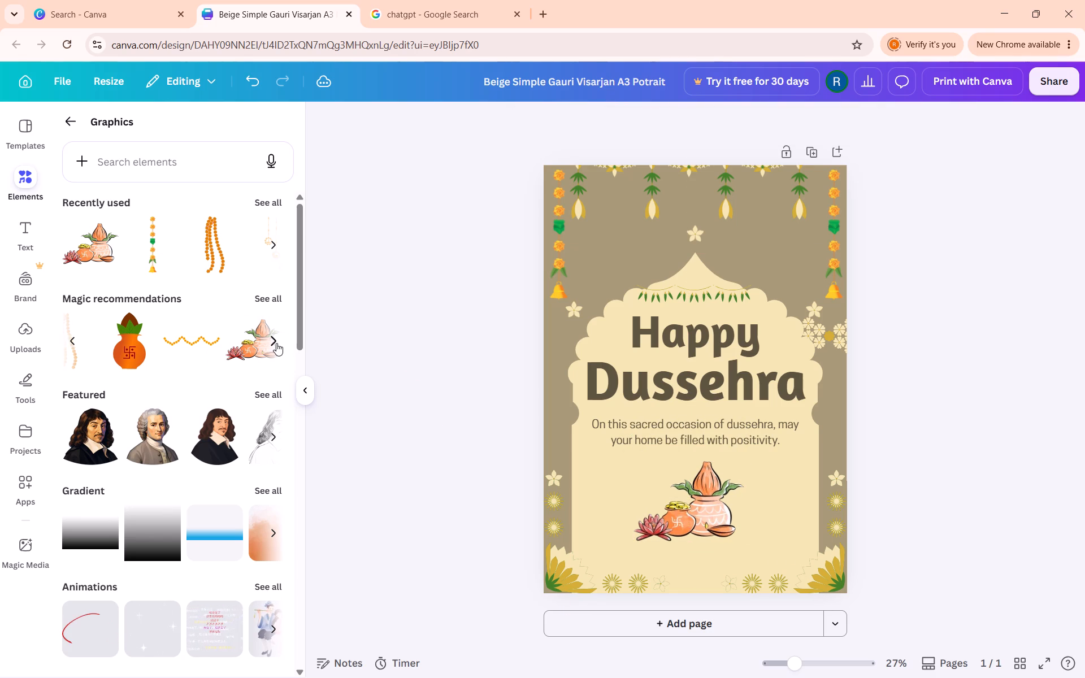
left_click(259, 341)
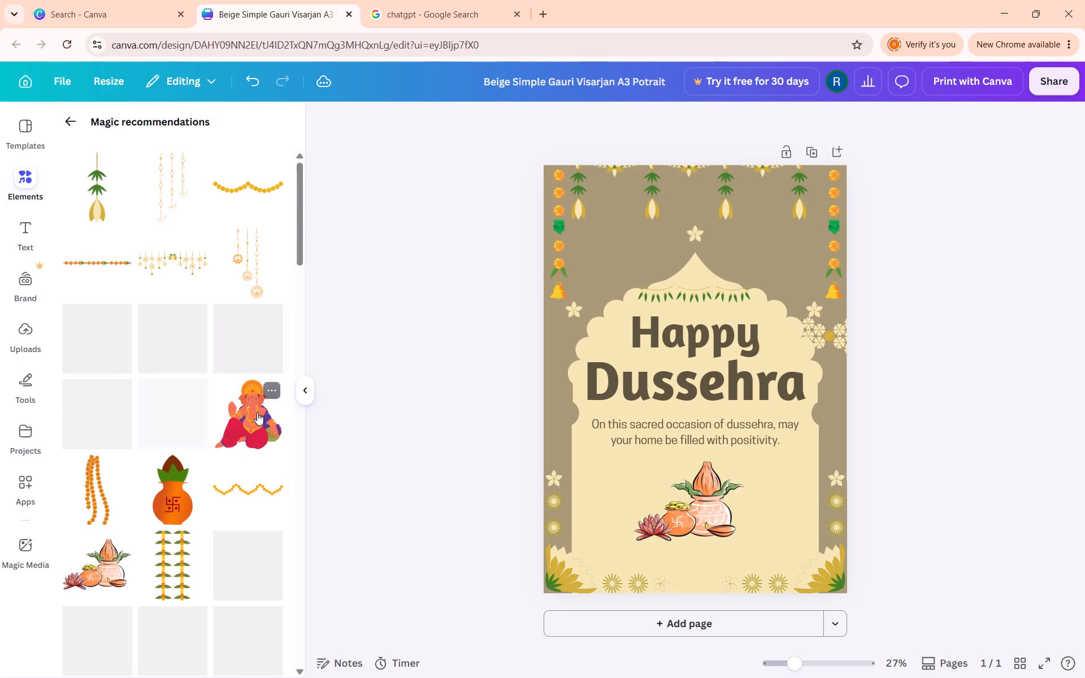
left_click(258, 410)
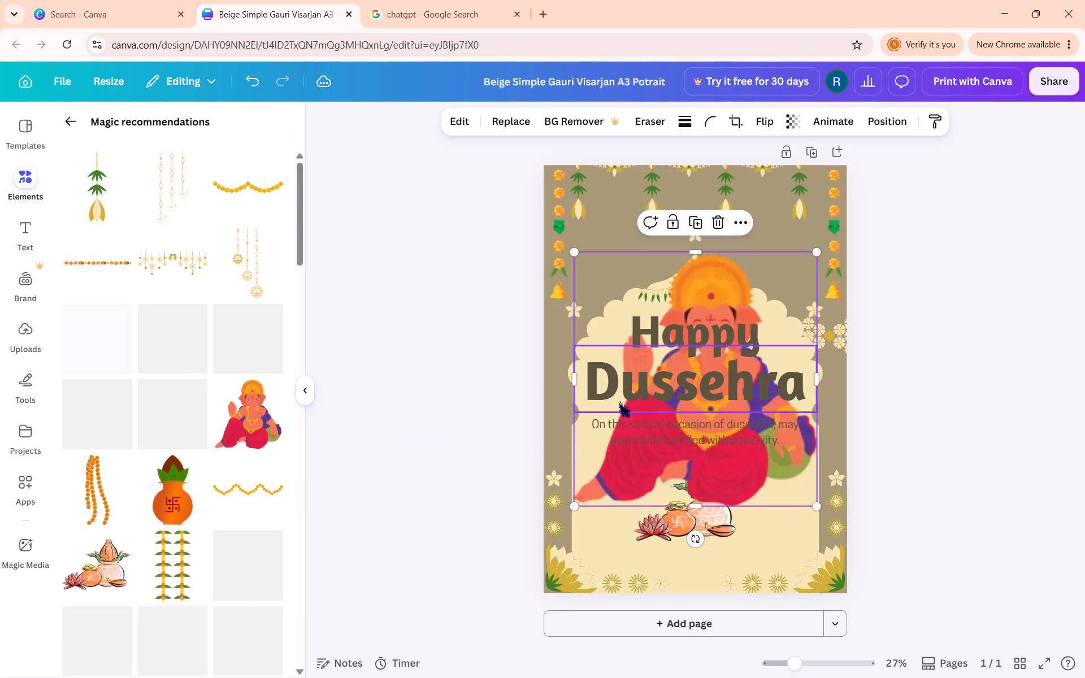
left_click_drag(785, 498, 780, 528)
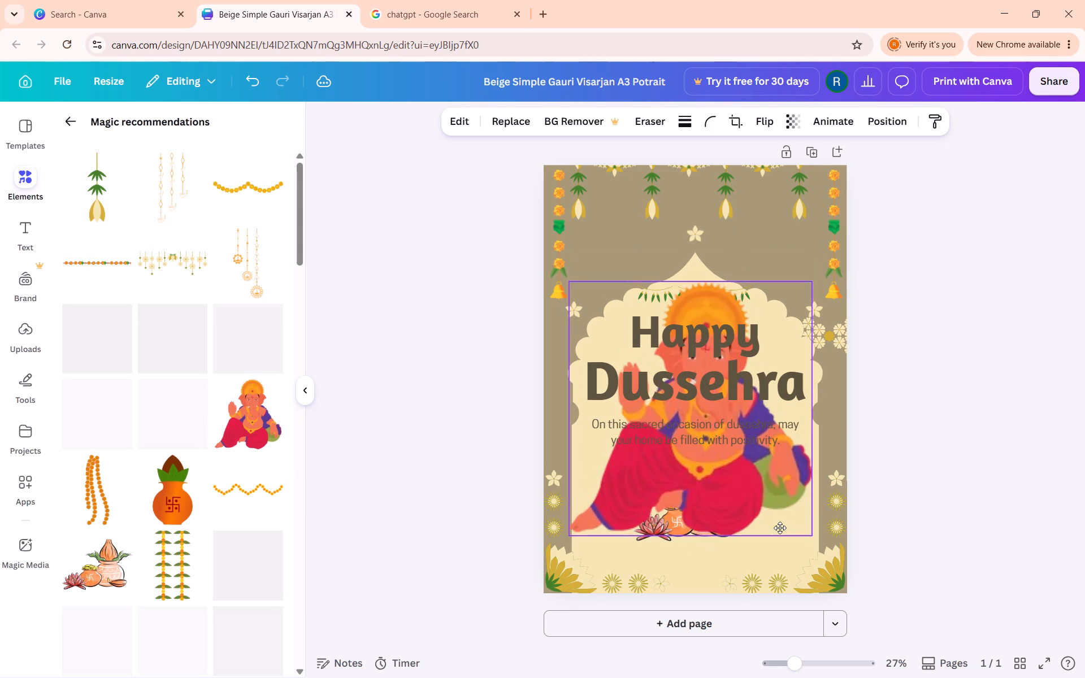
left_click_drag(780, 528, 790, 538)
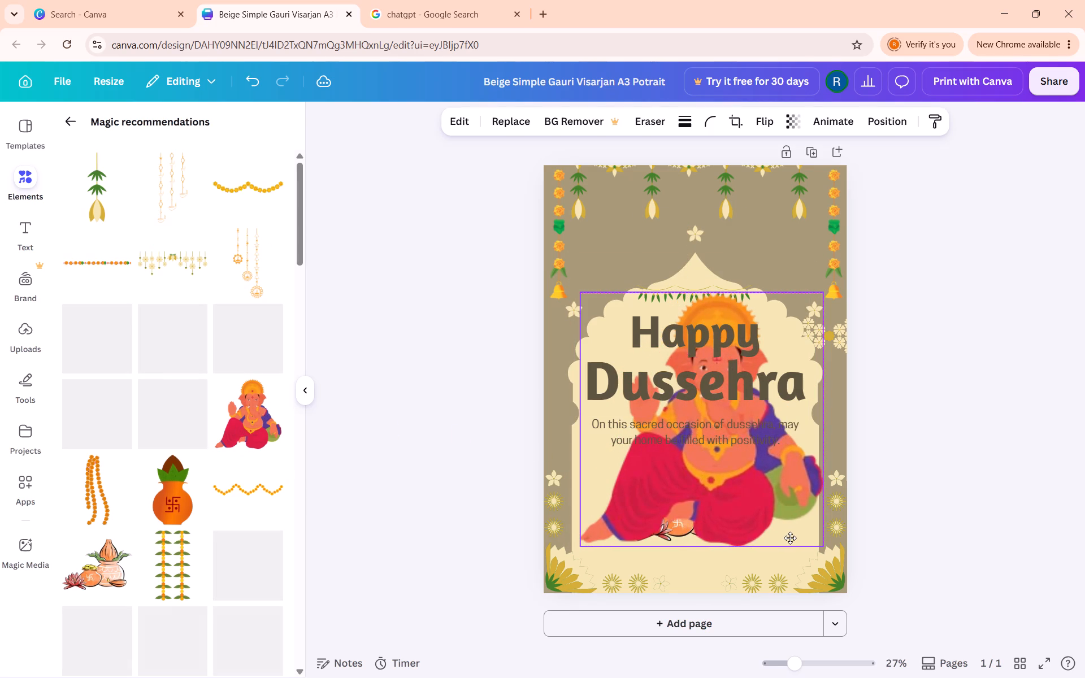
left_click_drag(790, 538, 785, 538)
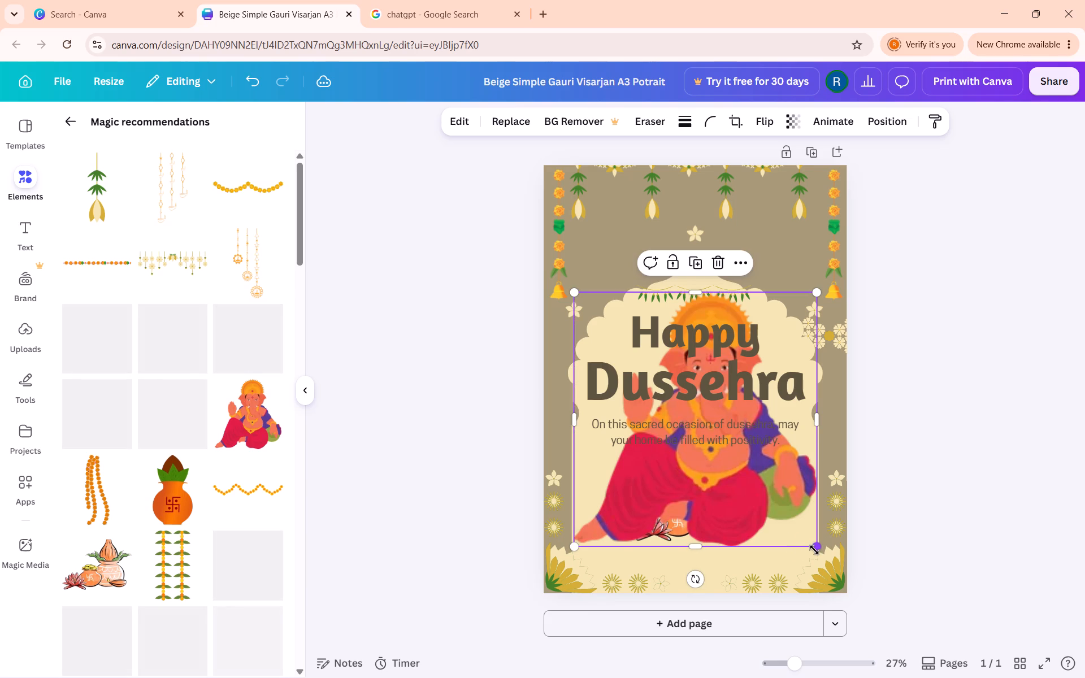
left_click_drag(814, 550, 746, 498)
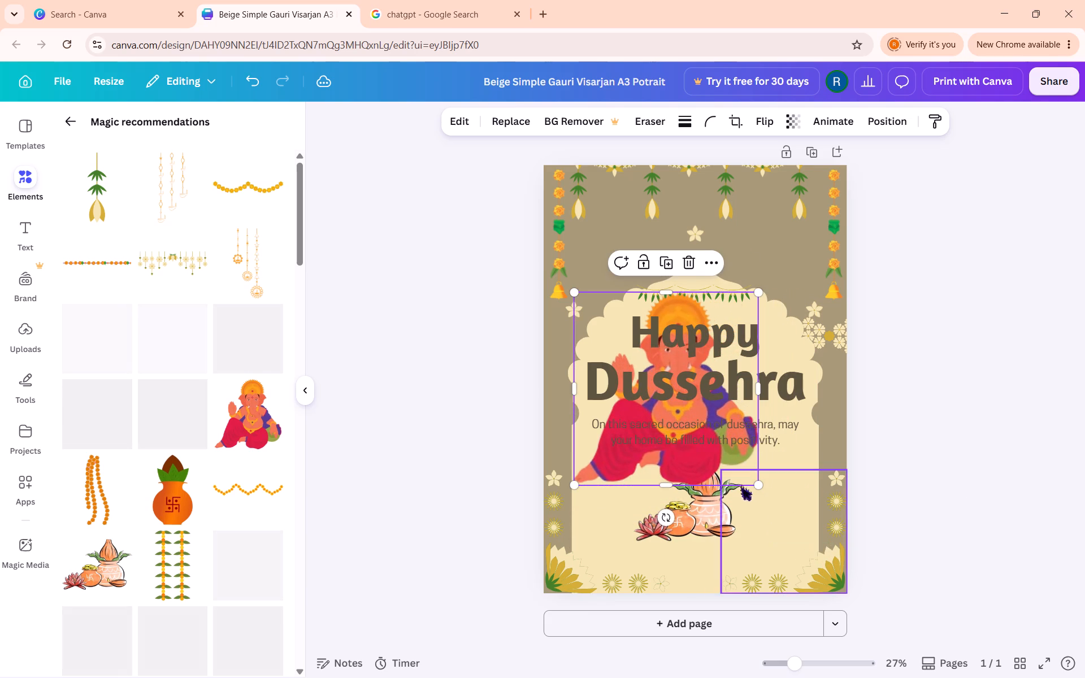
left_click_drag(626, 462, 657, 486)
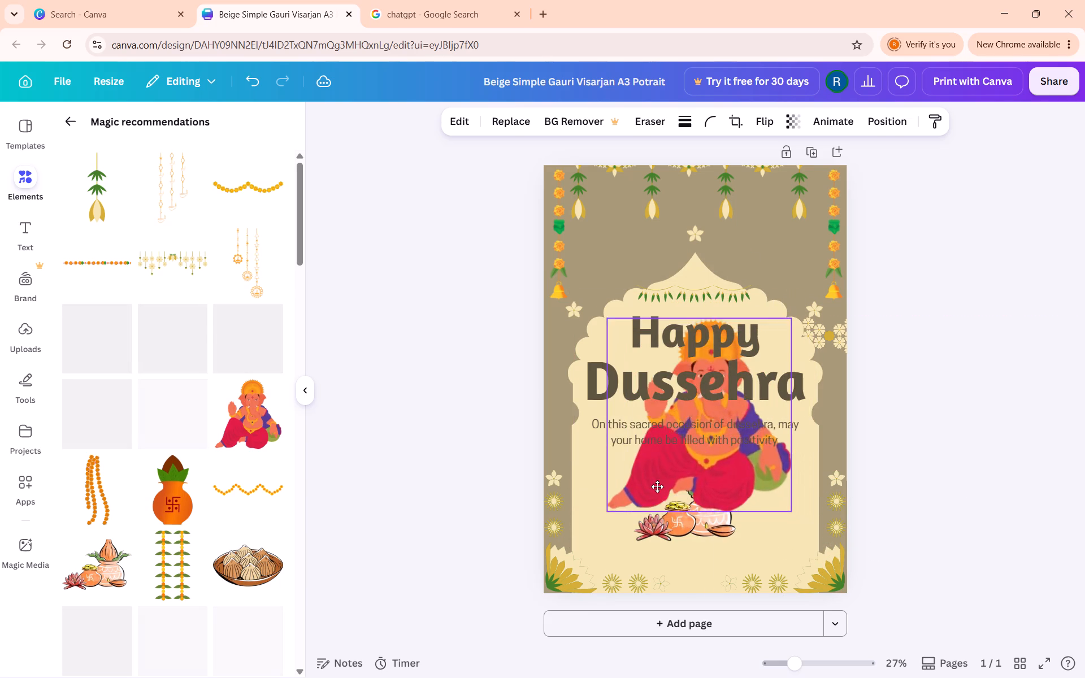
left_click_drag(657, 486, 649, 472)
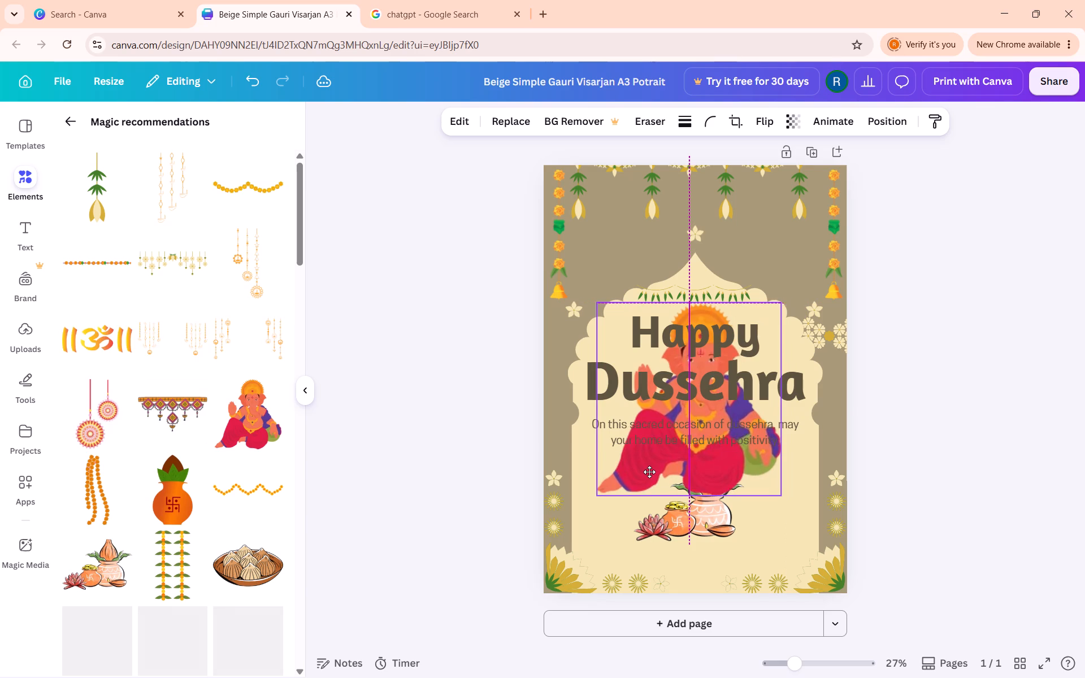
left_click_drag(649, 472, 651, 474)
Shrink the kalash and lotus illustration and move it down below the Ganesha, near the poster's bottom edge.
left_click(657, 524)
left_click_drag(657, 524, 659, 546)
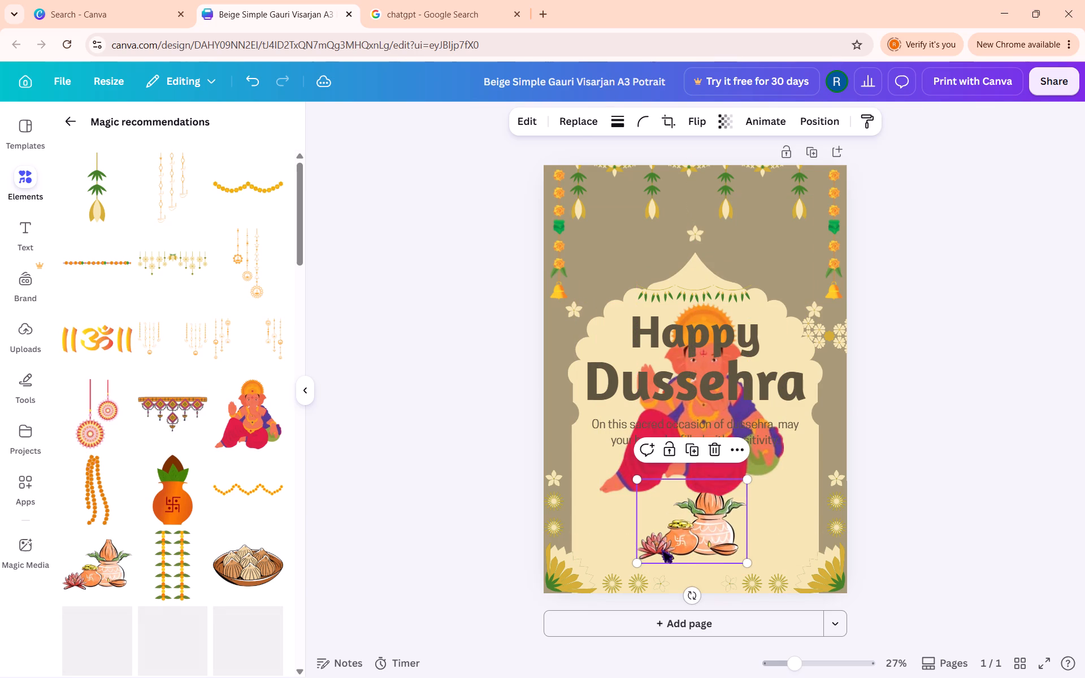
left_click_drag(750, 563, 728, 534)
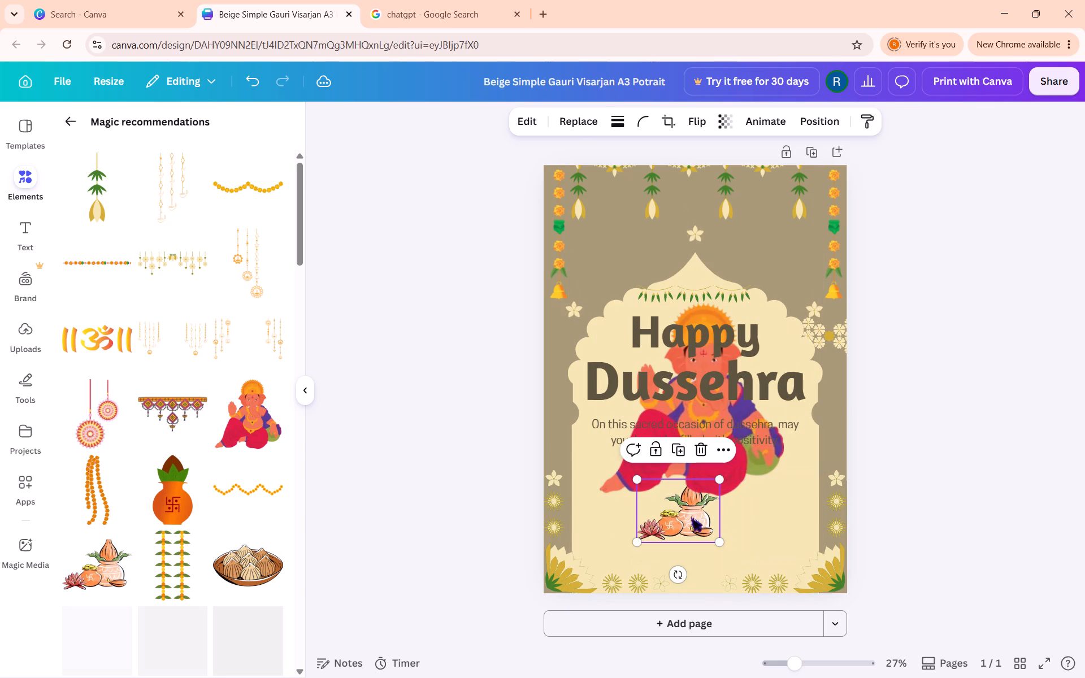
left_click_drag(687, 514, 703, 538)
left_click(774, 513)
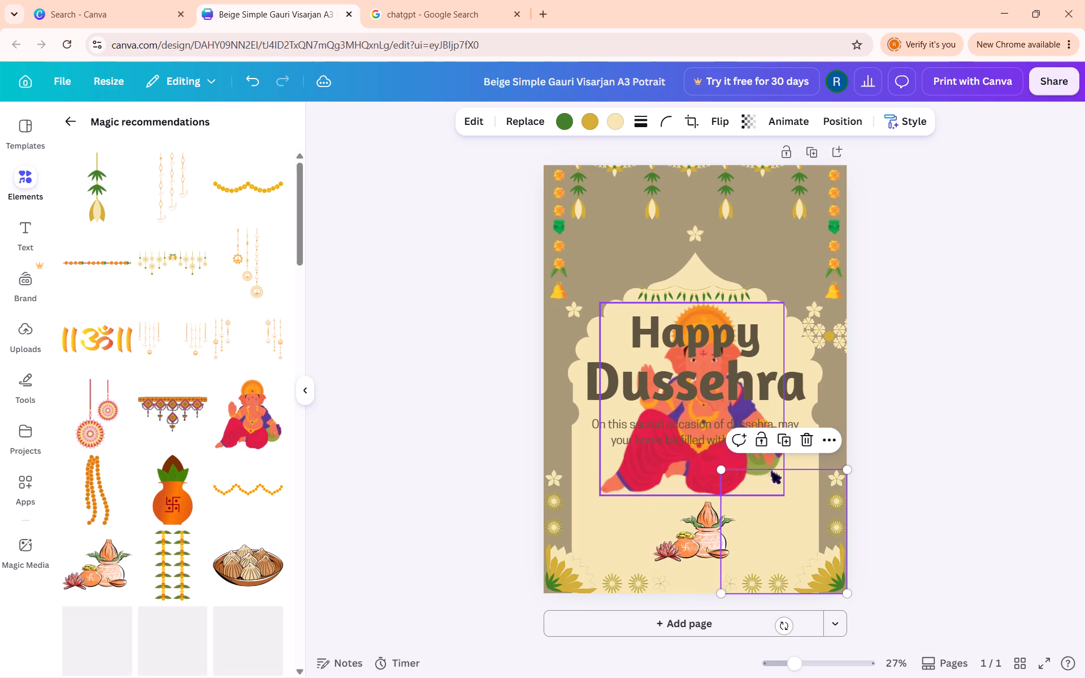
left_click(602, 505)
left_click(390, 420)
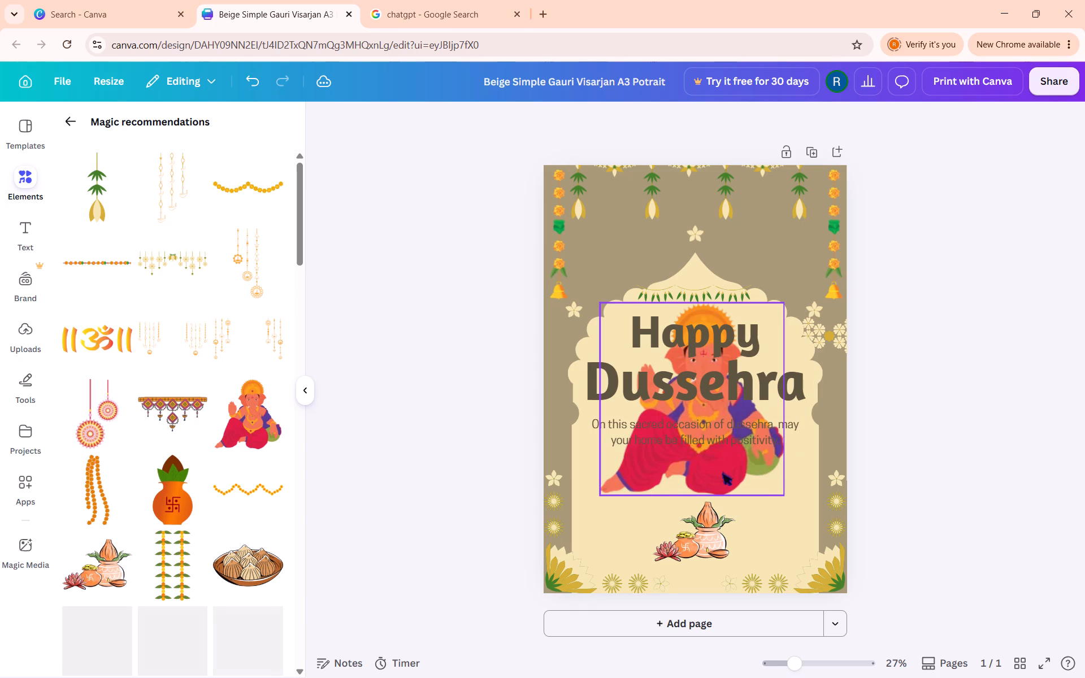
Shrink the Ganesha illustration to about 20 by 21 and move it into the poster's bottom-right corner.
left_click_drag(748, 458, 763, 480)
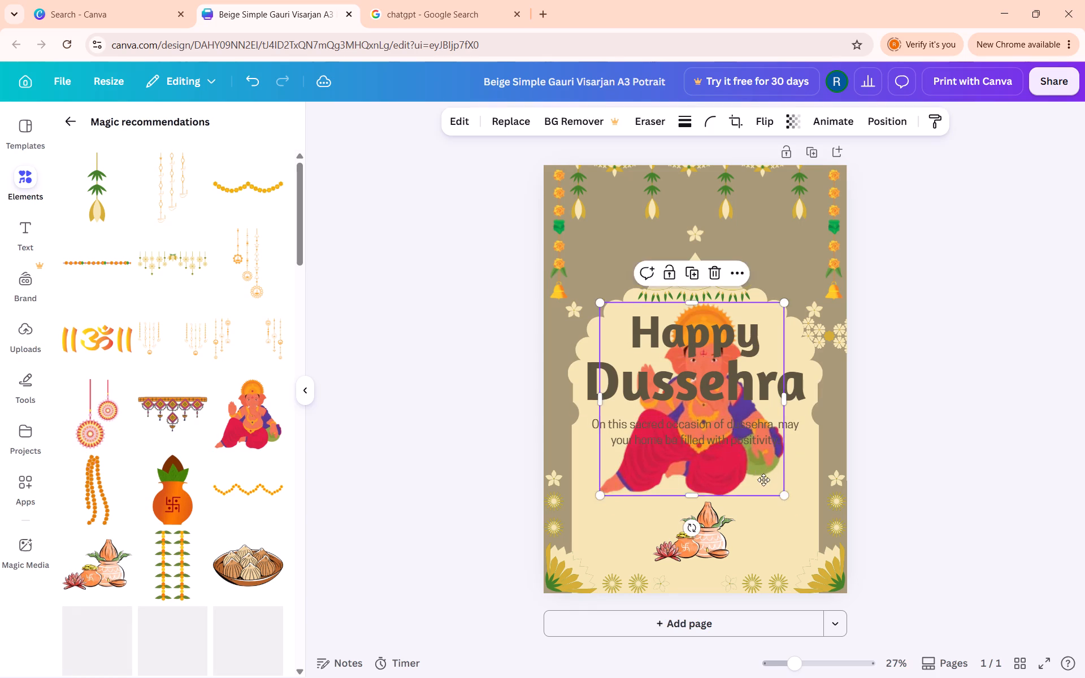
left_click_drag(763, 480, 764, 487)
left_click_drag(799, 518, 758, 481)
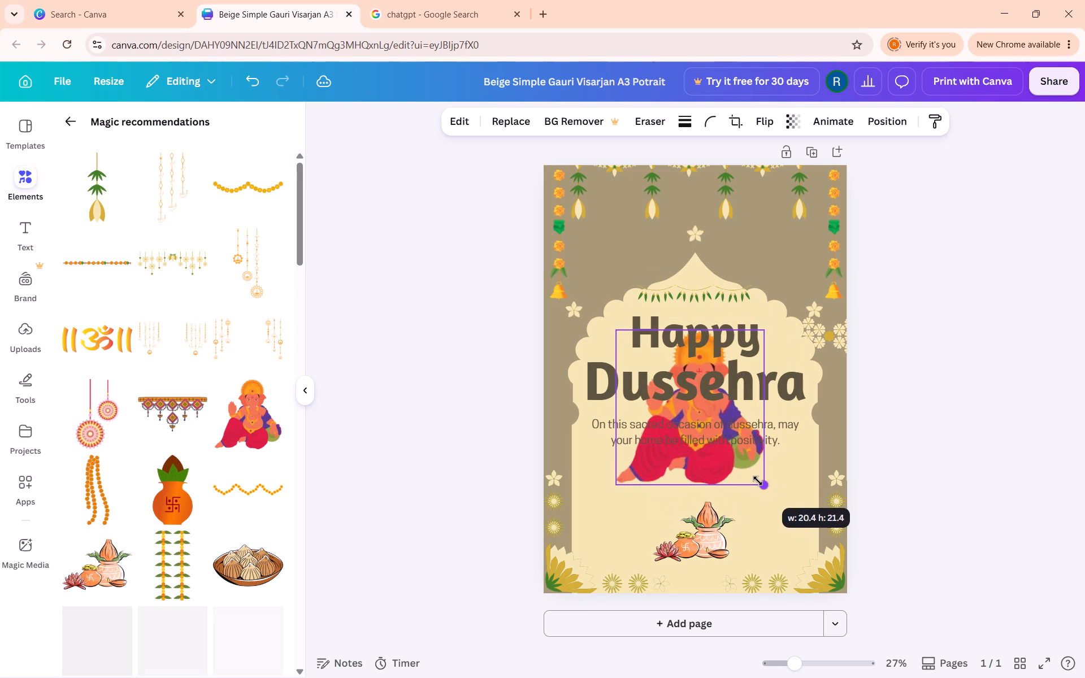
left_click_drag(735, 476, 811, 572)
Move the kalash and lotus illustration left so it stands beside the Ganesha at the poster's bottom.
left_click(666, 545)
left_click_drag(666, 545, 620, 540)
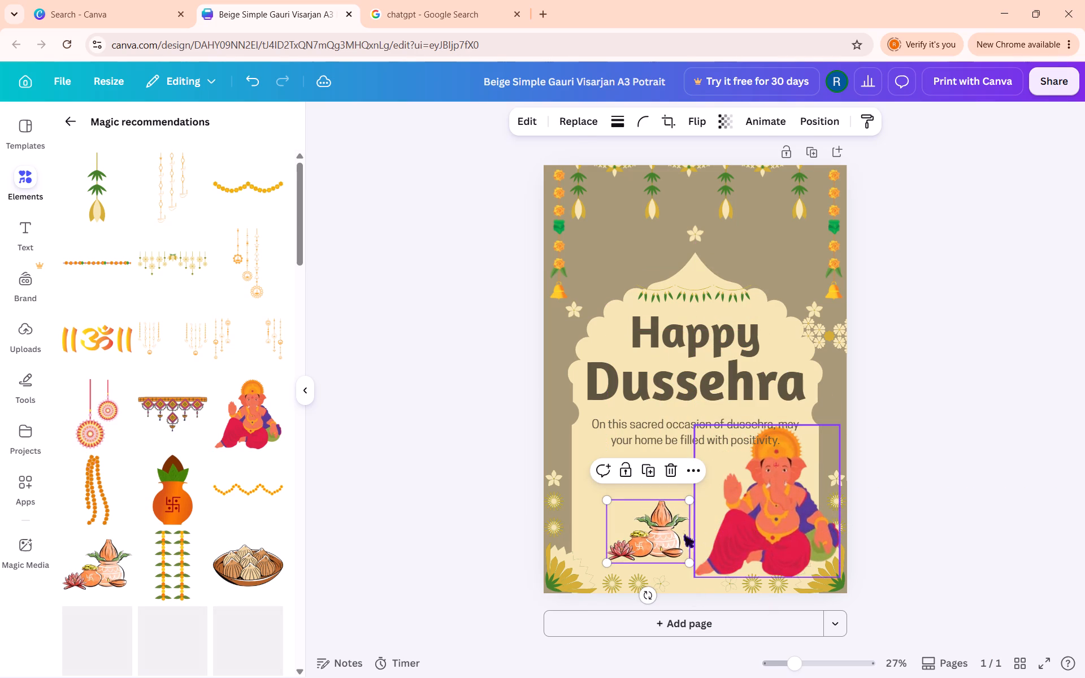
left_click(659, 532)
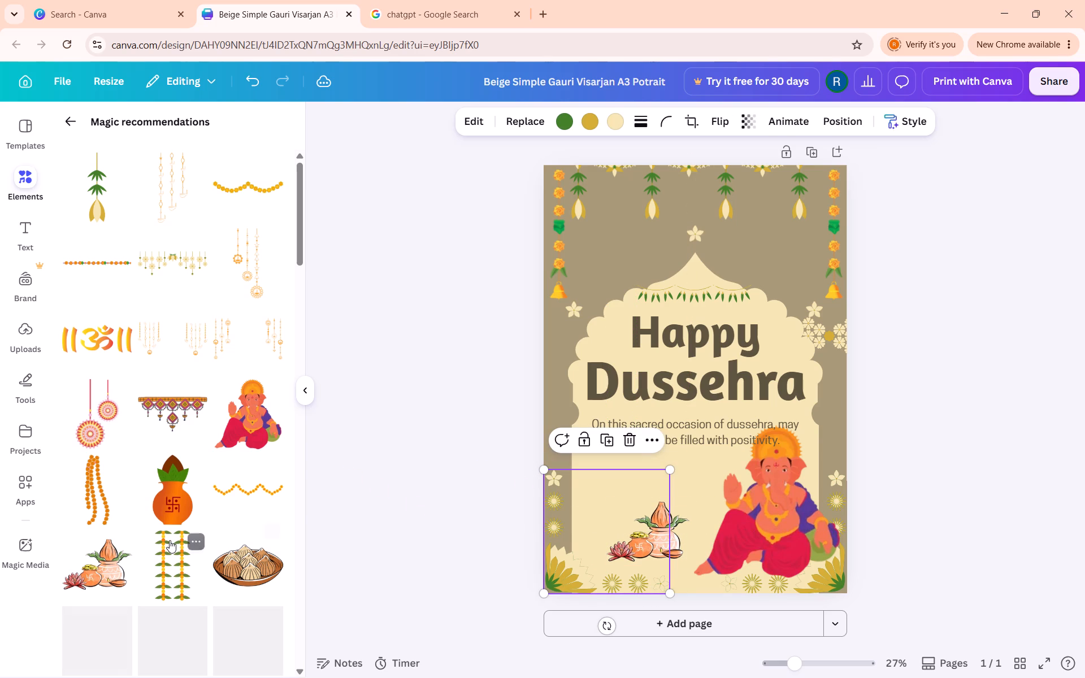
Browse the full set of recommended graphics for further festive illustrations or ornaments that suit the Dussehra poster.
scroll(170, 540, "down", 4)
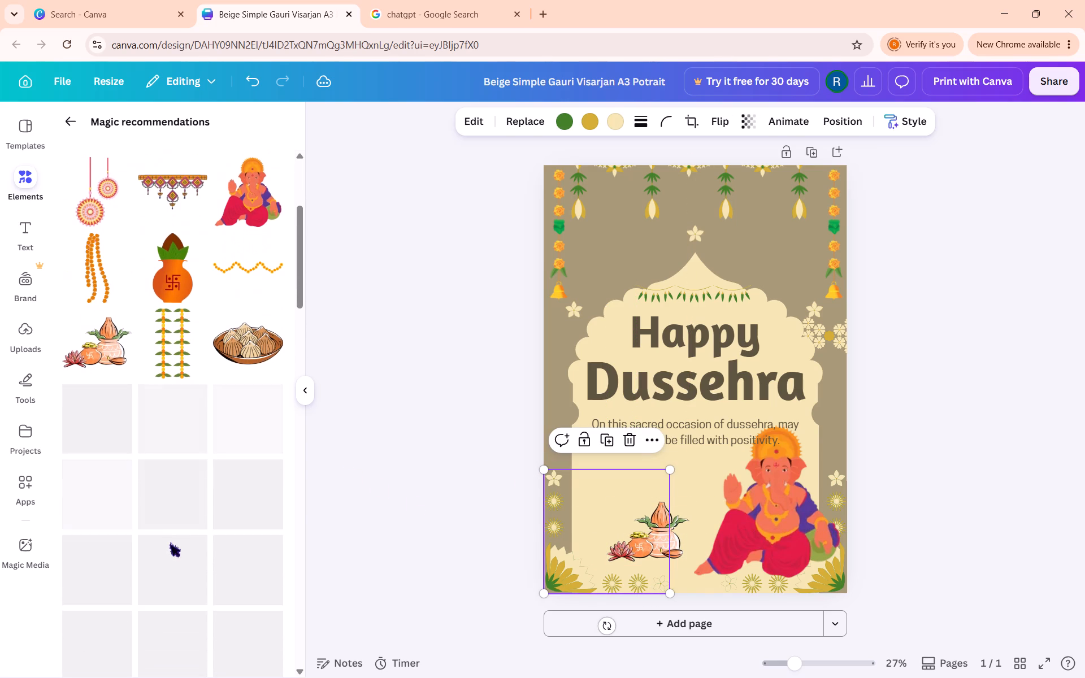
scroll(170, 540, "down", 1)
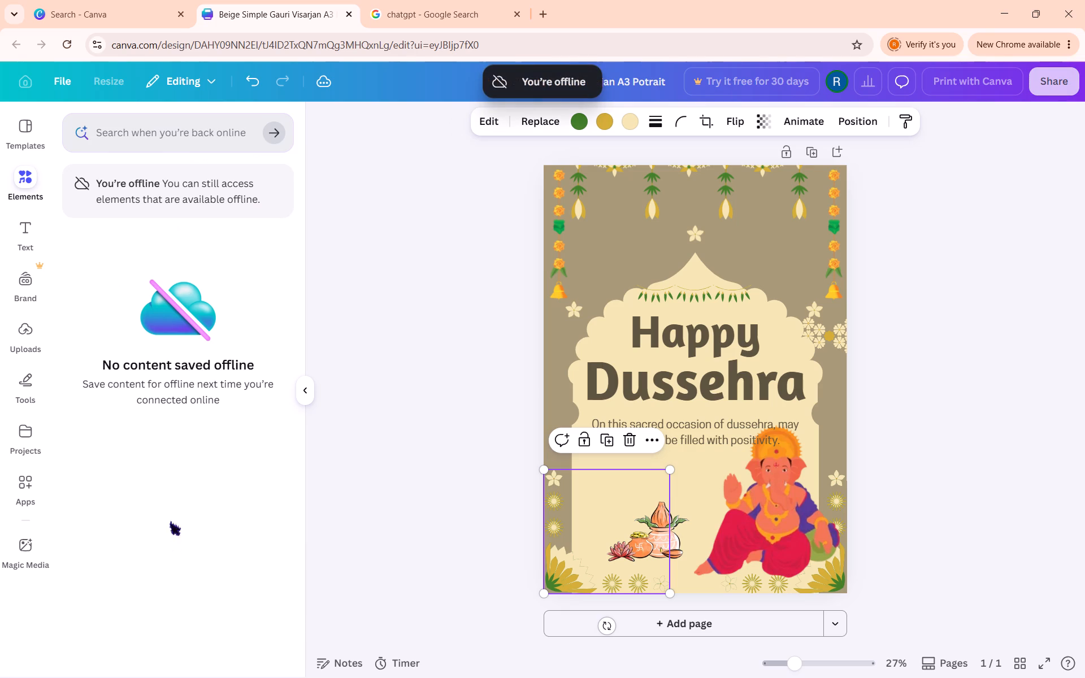
left_click(185, 396)
triple_click(204, 478)
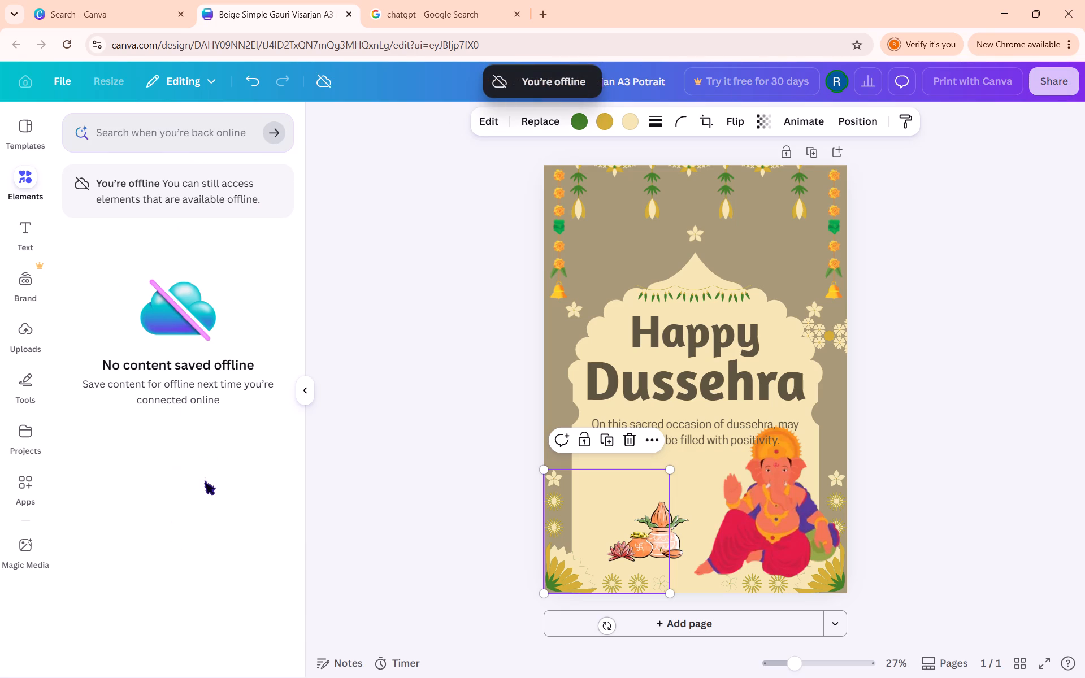
left_click(204, 478)
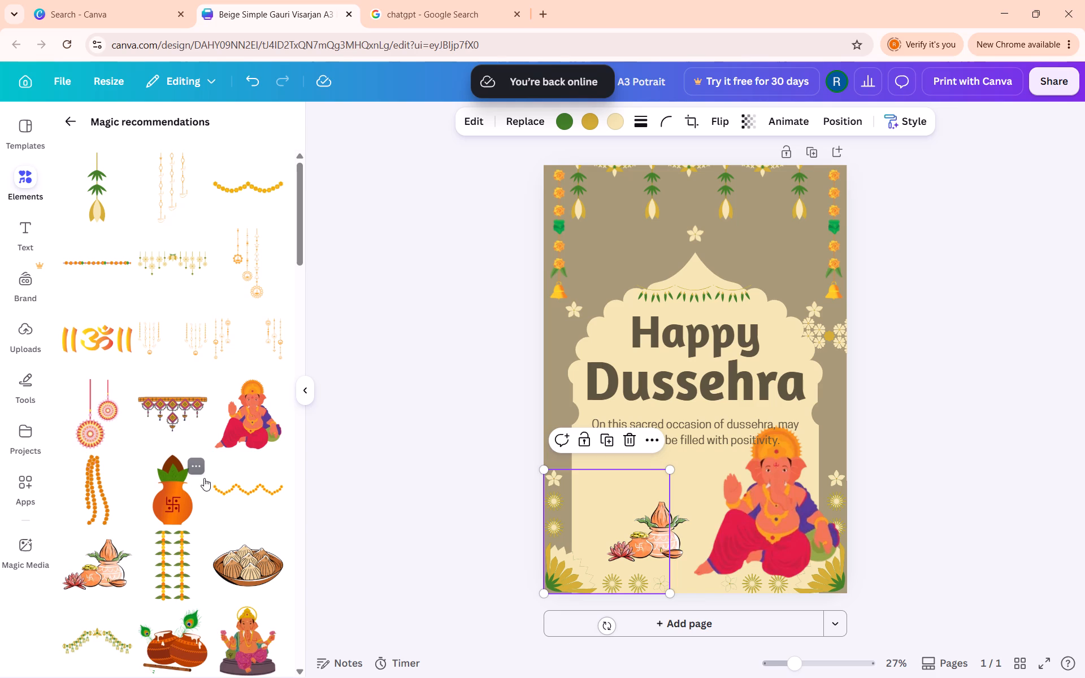
scroll(179, 501, "down", 2)
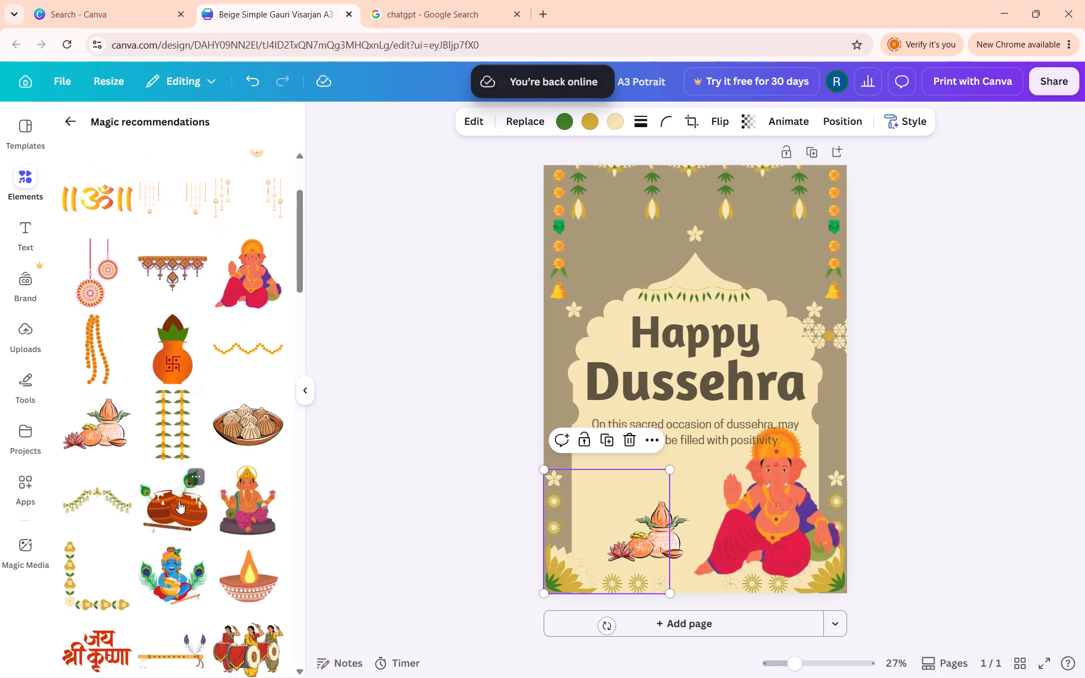
scroll(179, 501, "down", 3)
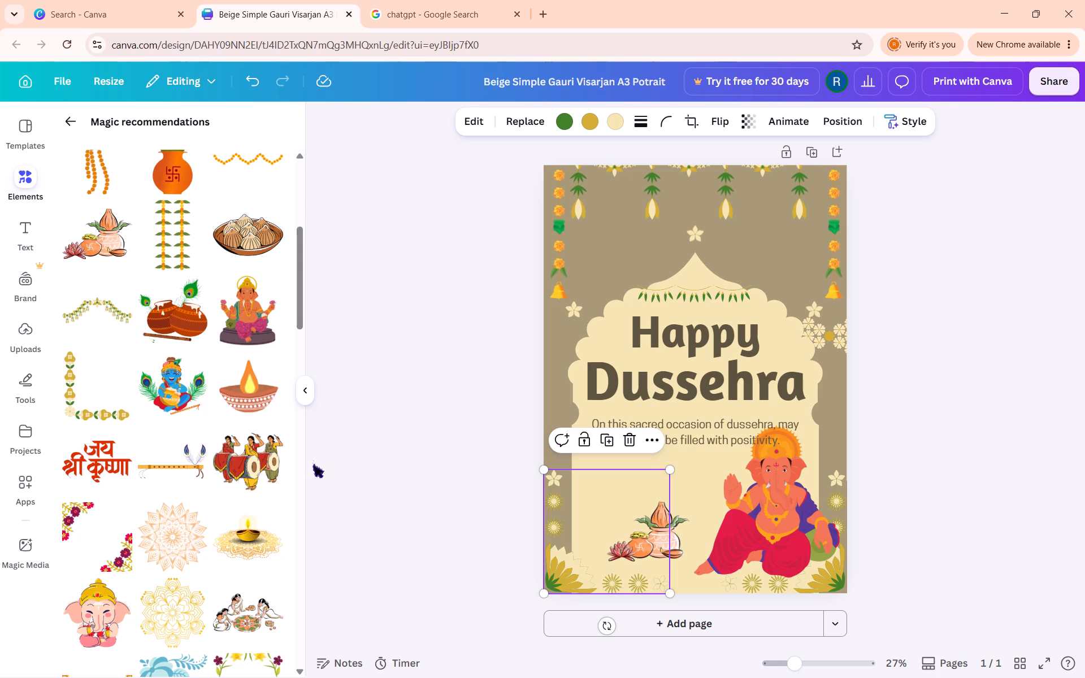
scroll(297, 453, "down", 3)
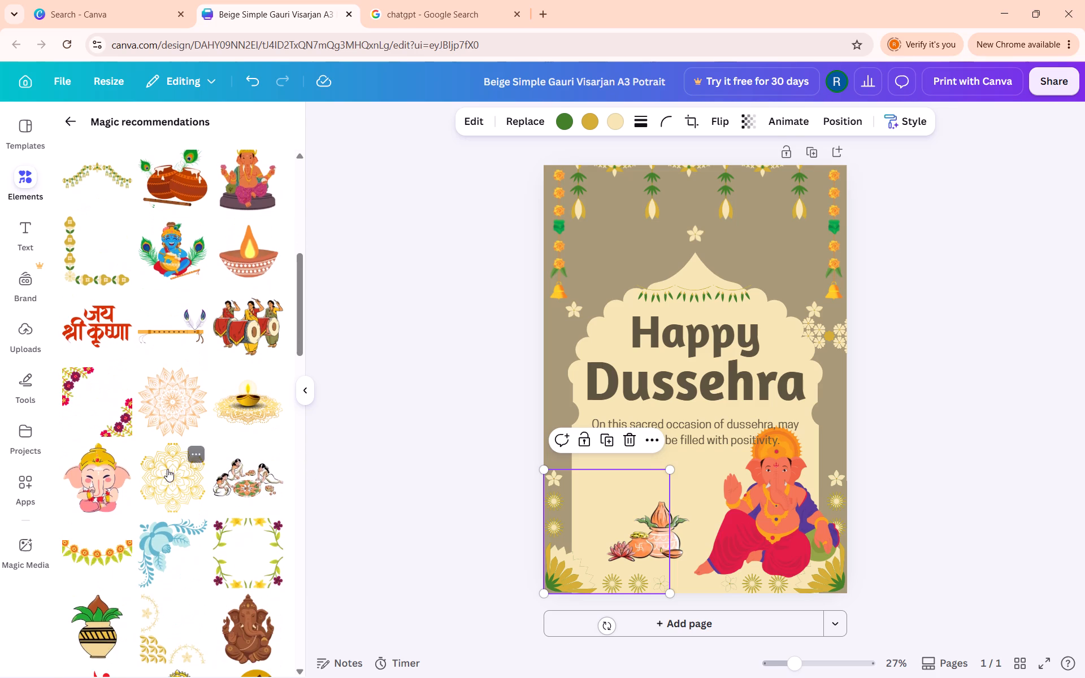
scroll(167, 469, "down", 4)
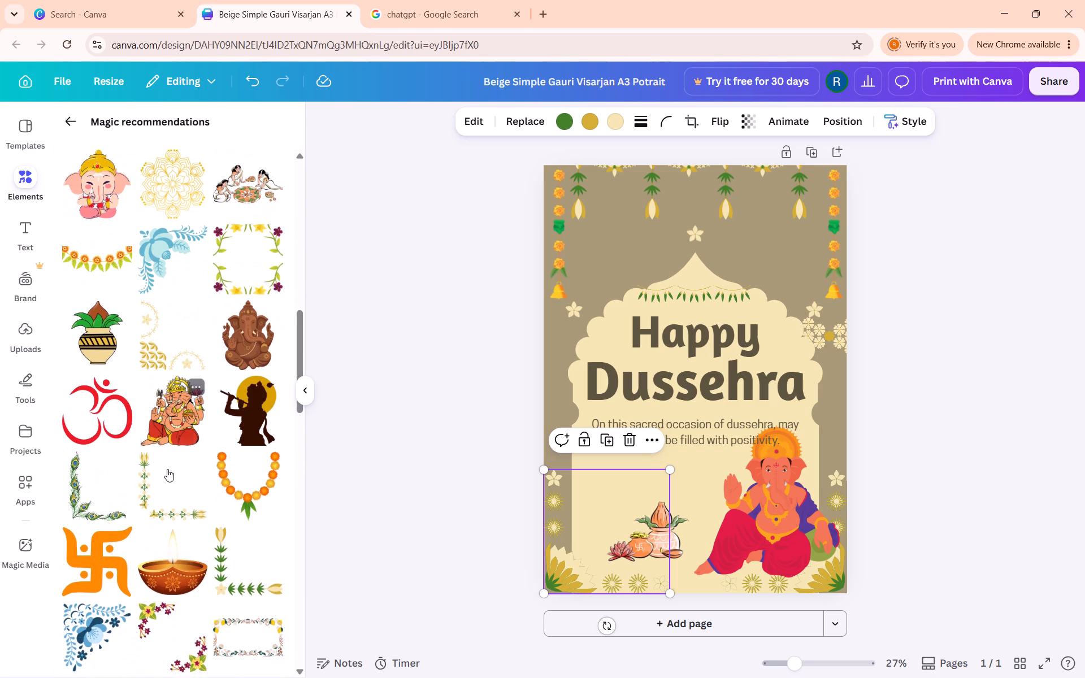
scroll(167, 469, "down", 2)
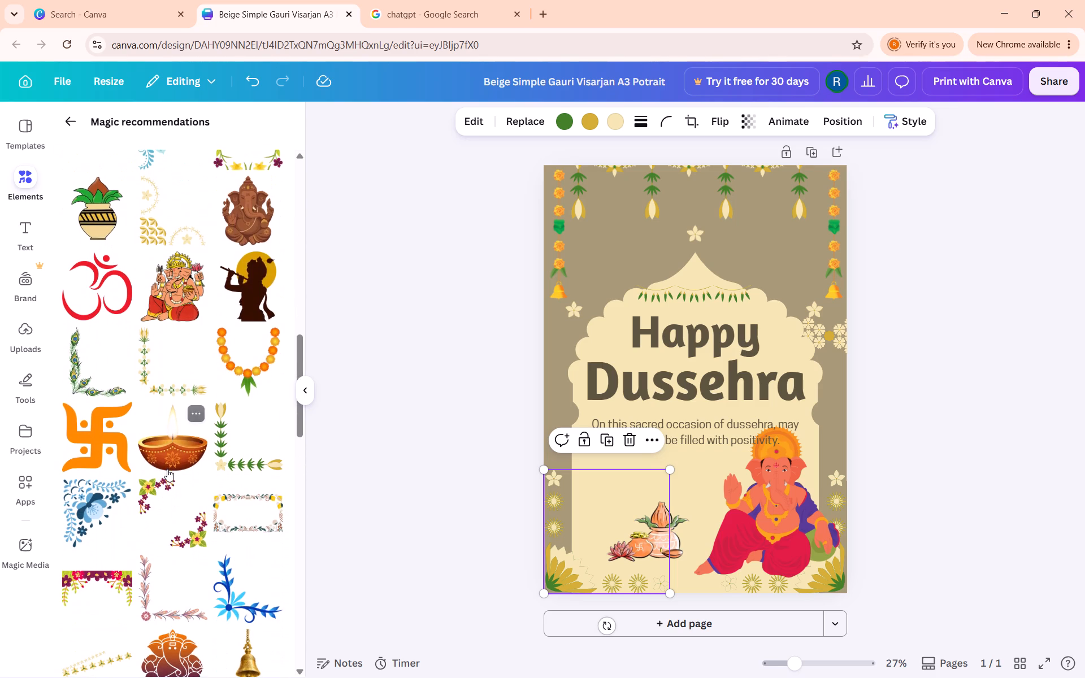
scroll(167, 469, "down", 5)
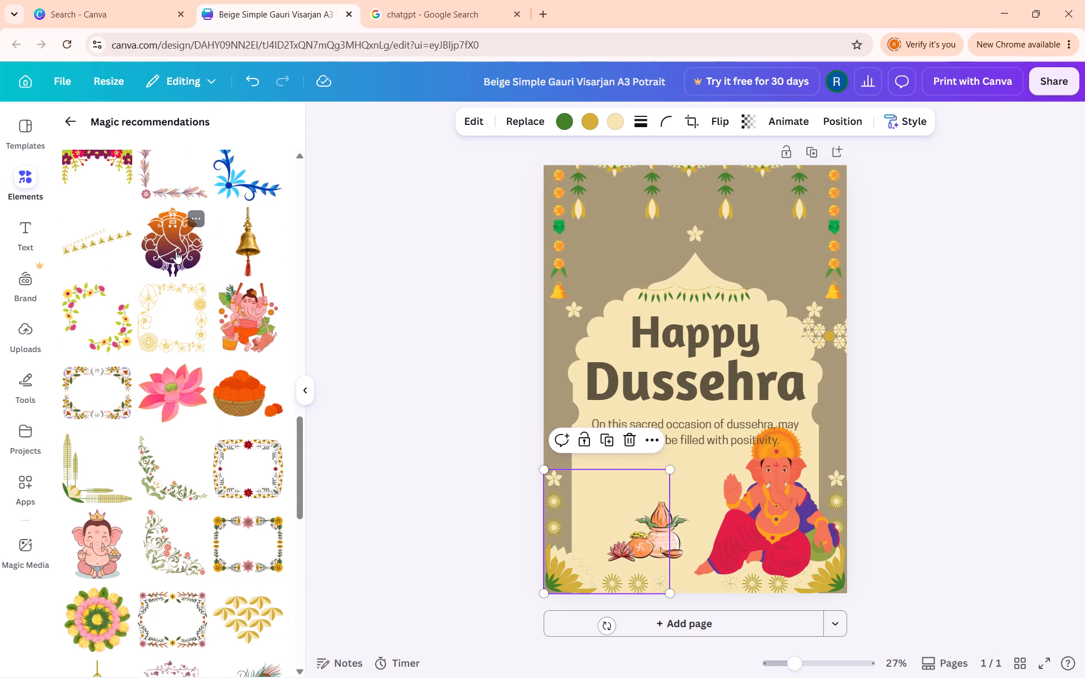
scroll(164, 480, "down", 1)
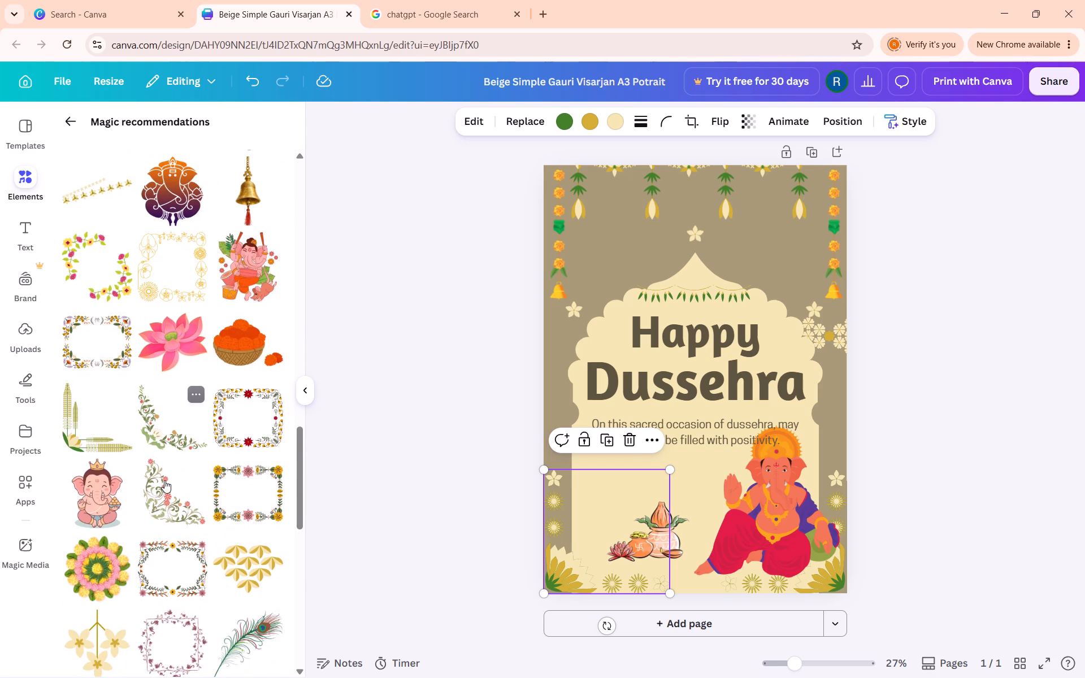
scroll(164, 480, "down", 3)
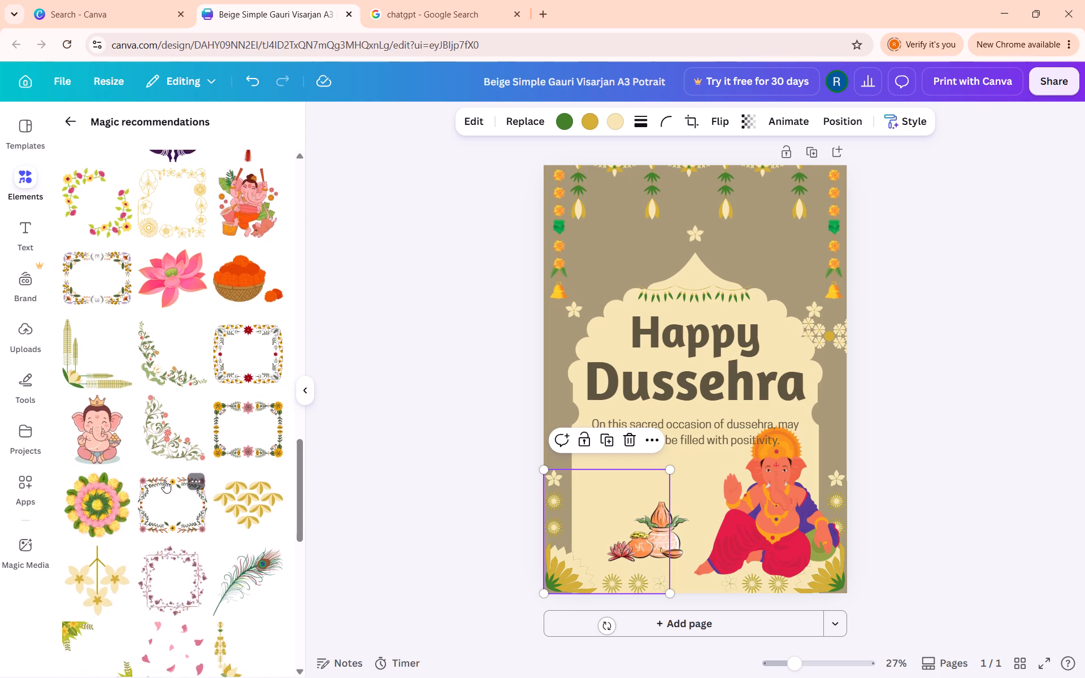
scroll(164, 480, "down", 5)
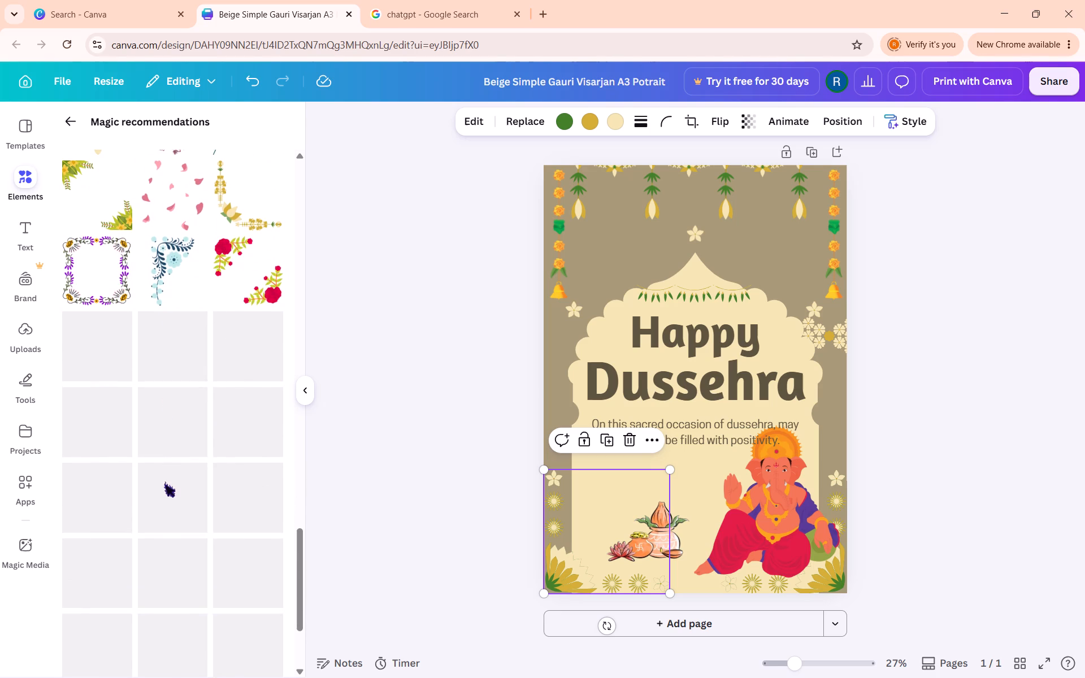
scroll(164, 480, "down", 6)
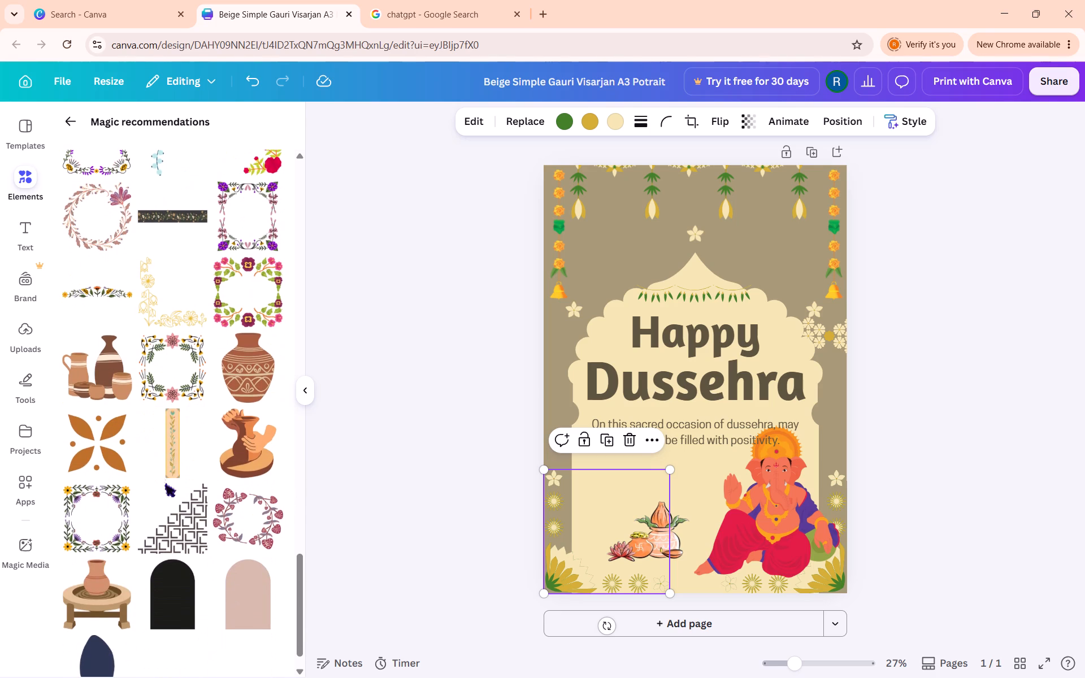
scroll(164, 480, "down", 2)
scroll(164, 480, "up", 6)
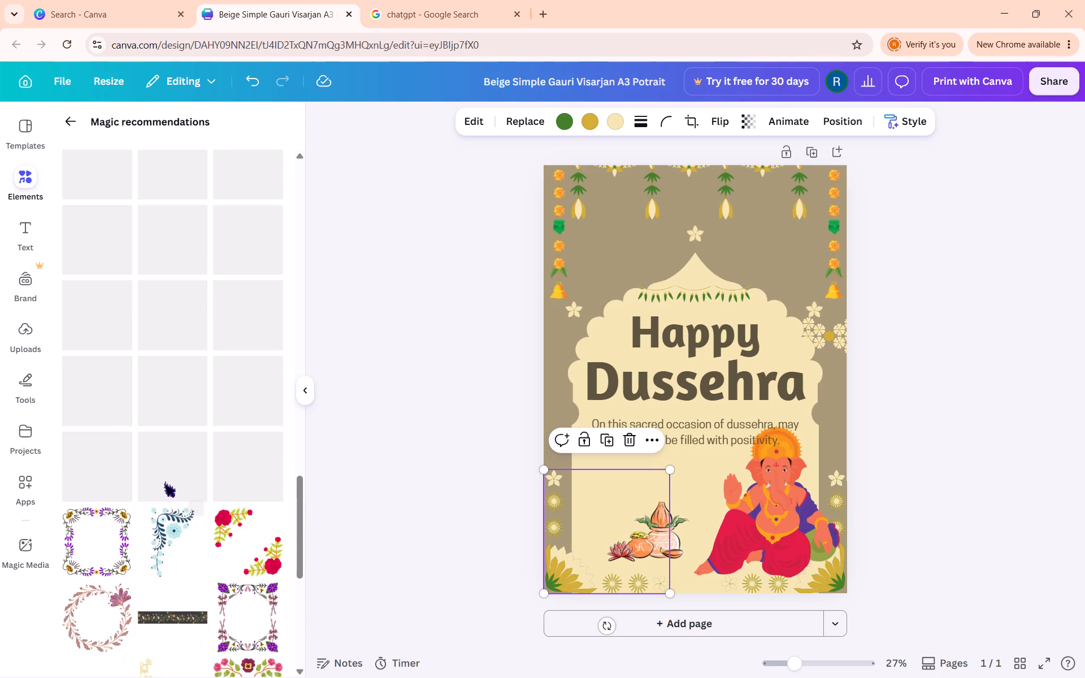
scroll(164, 480, "up", 2)
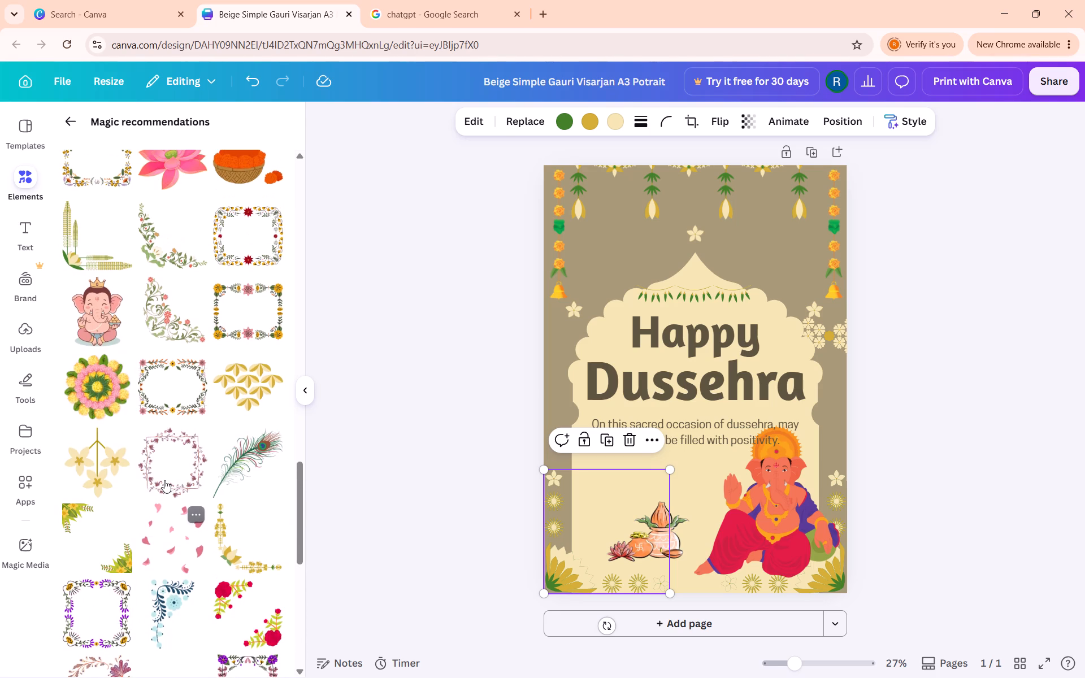
scroll(164, 480, "up", 1)
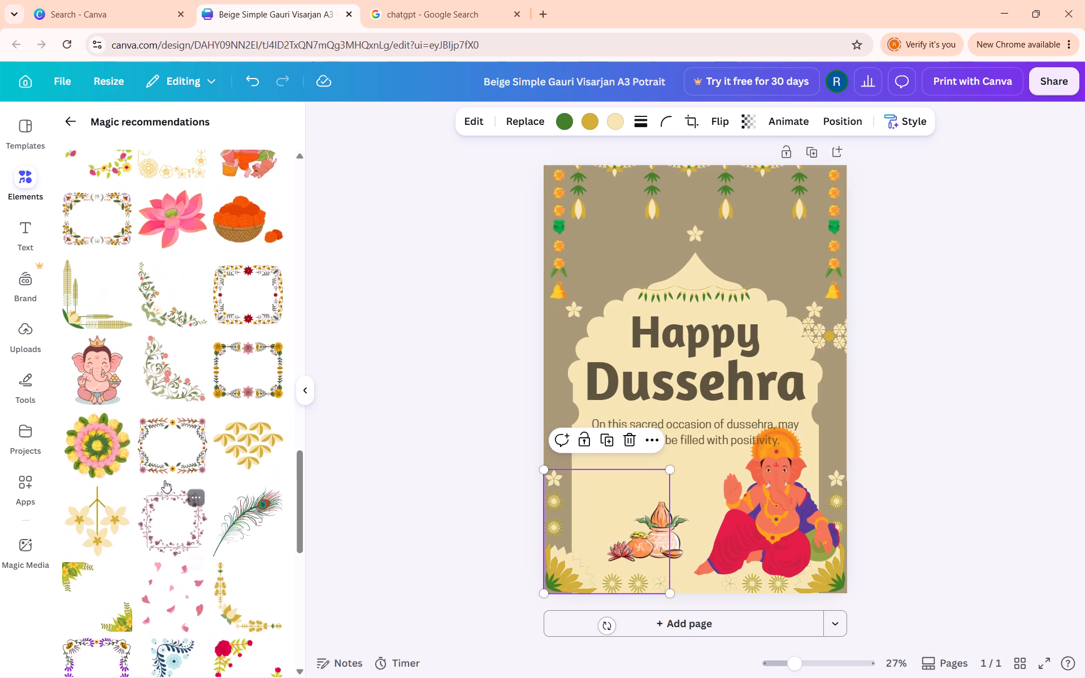
scroll(164, 480, "up", 3)
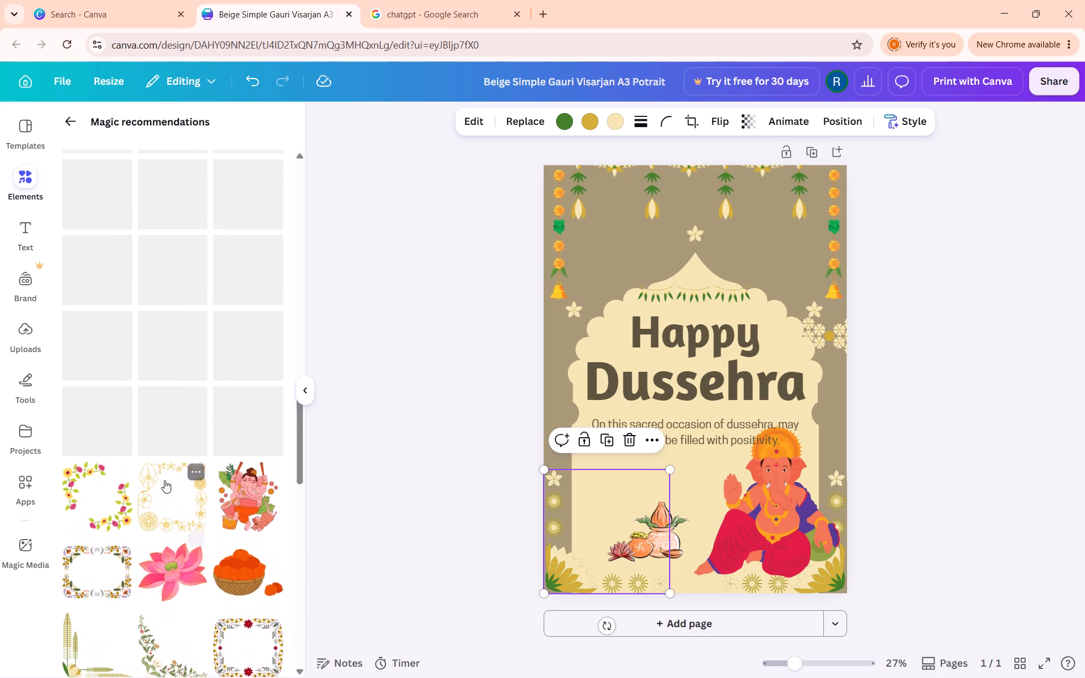
scroll(164, 480, "up", 2)
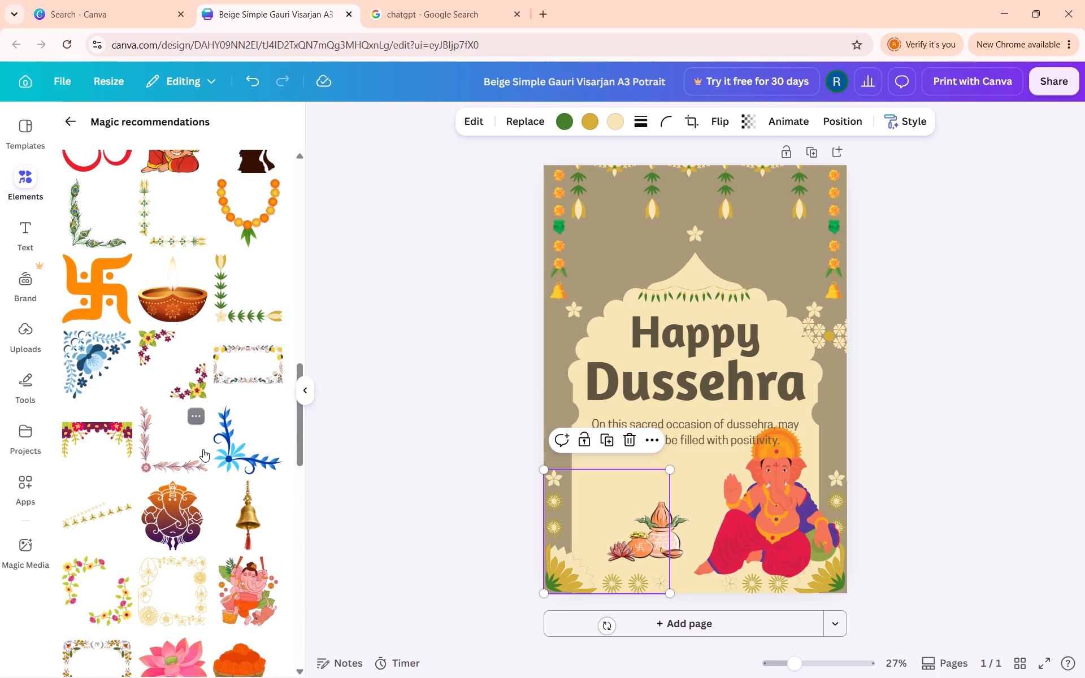
scroll(203, 449, "up", 2)
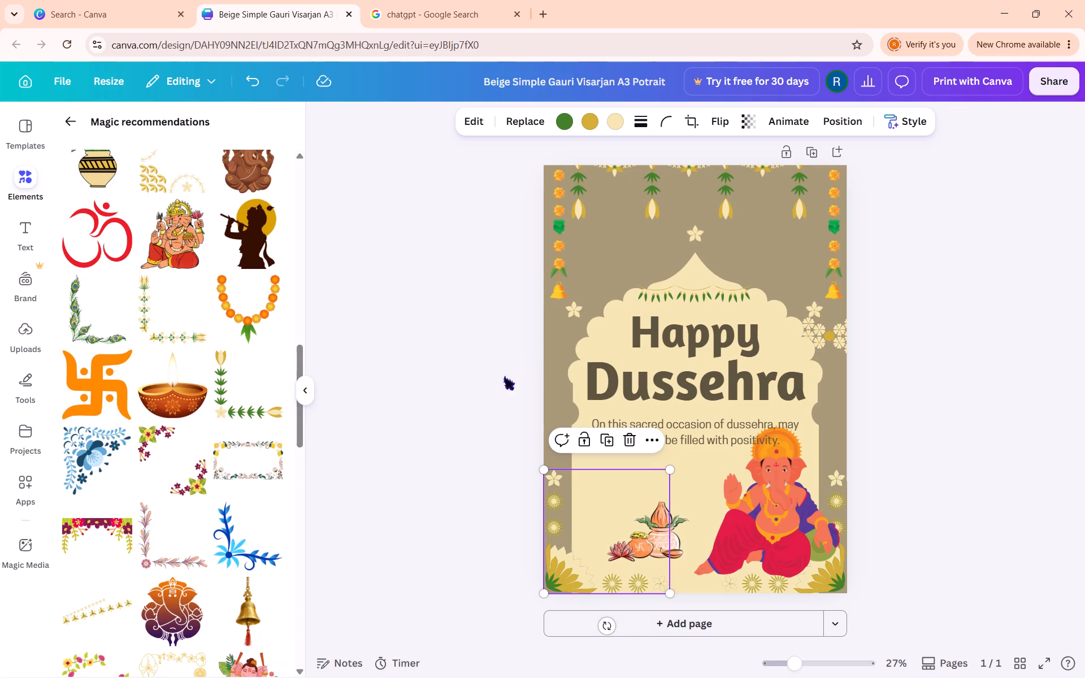
scroll(166, 431, "up", 3)
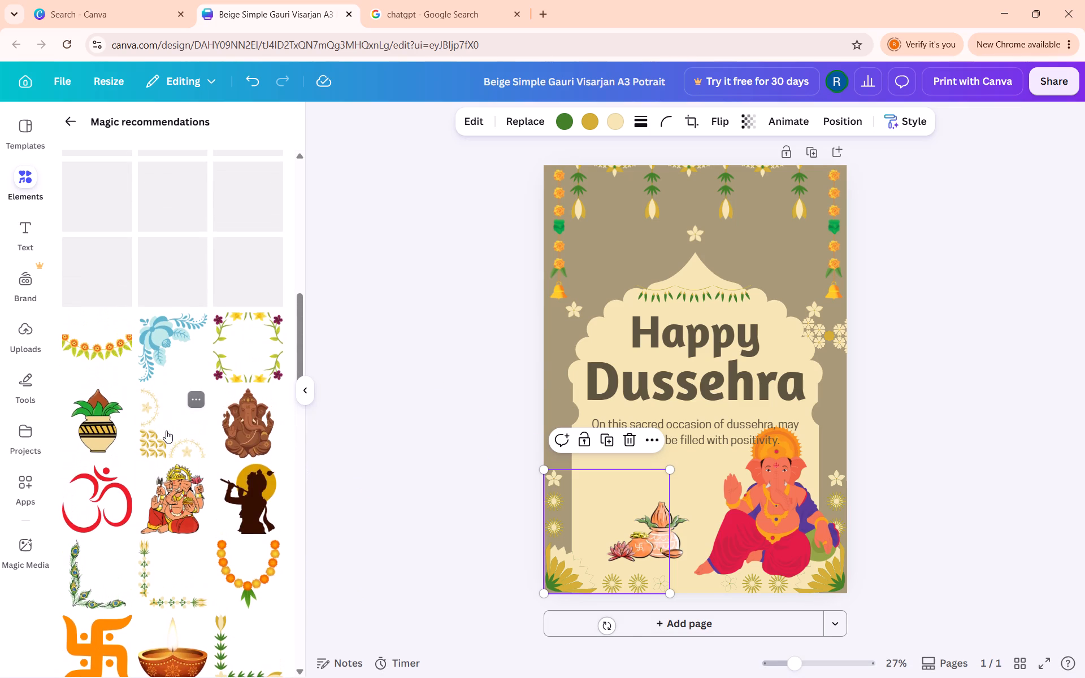
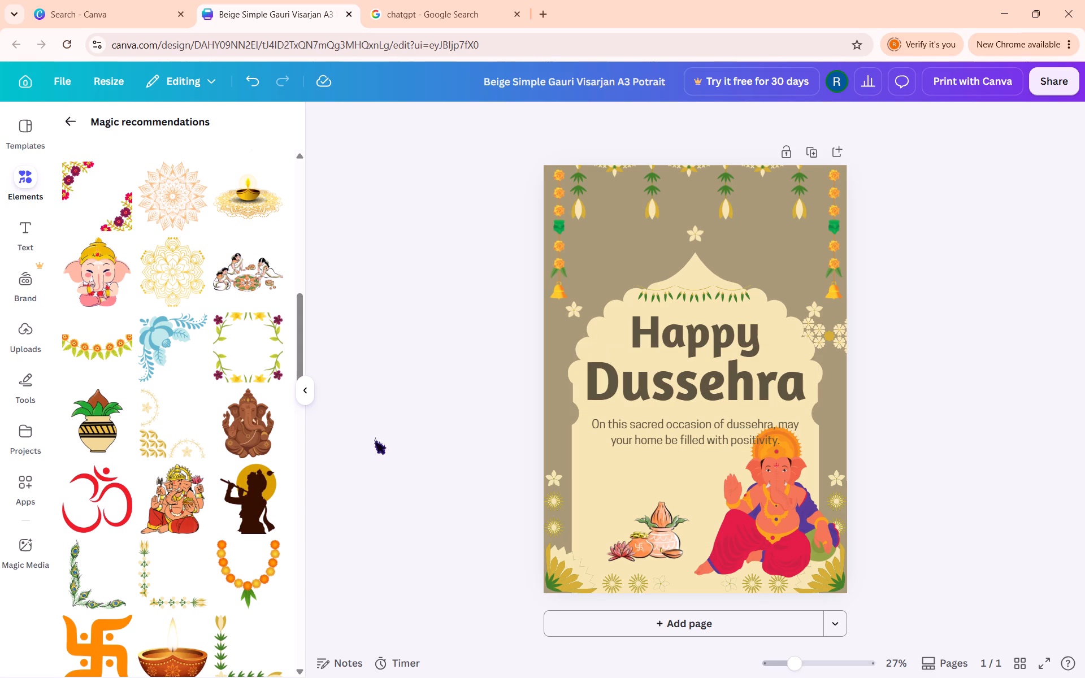
Look through the rest of the recommended graphics for another festive ornament or illustration that suits the Dussehra poster.
scroll(164, 488, "down", 7)
scroll(164, 488, "up", 4)
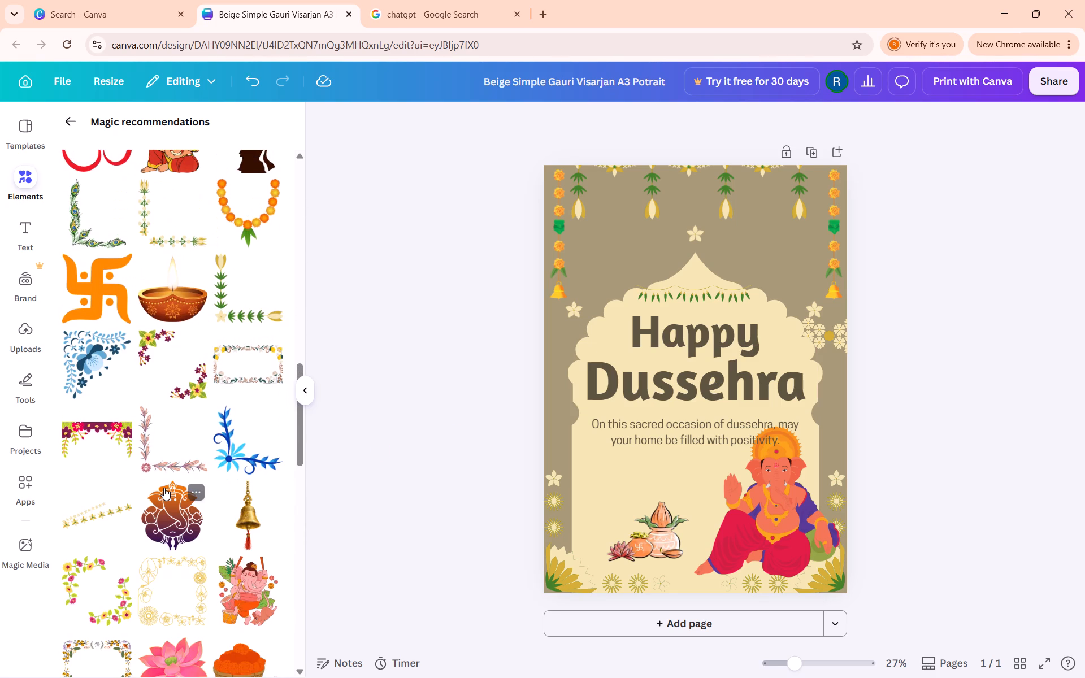
scroll(164, 488, "down", 6)
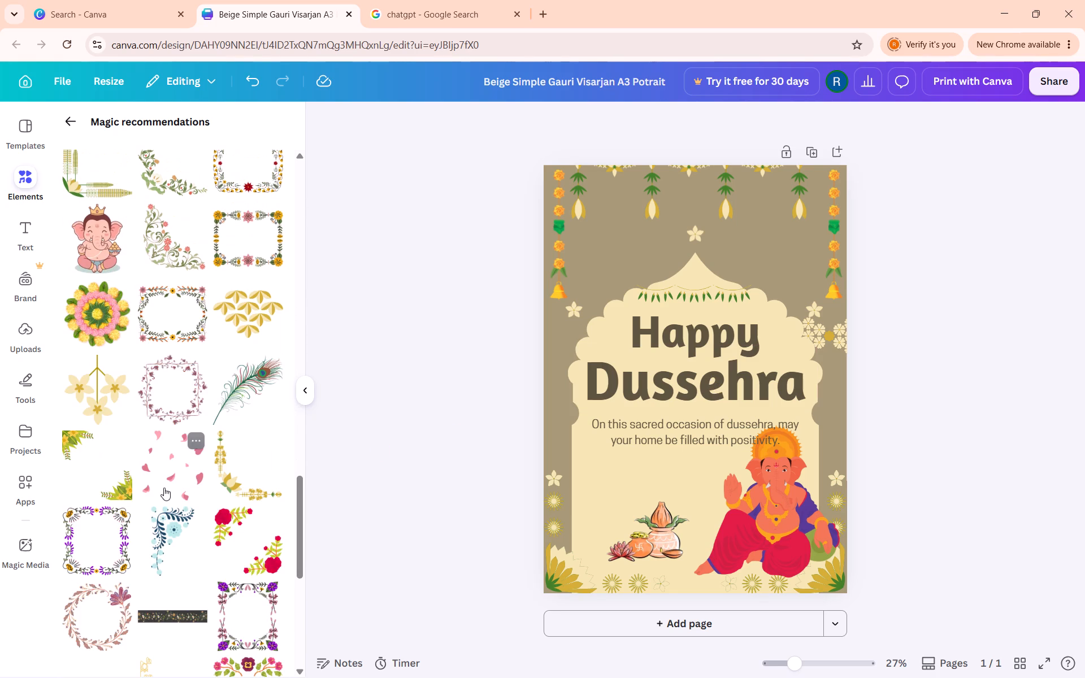
scroll(164, 488, "down", 3)
scroll(164, 488, "up", 3)
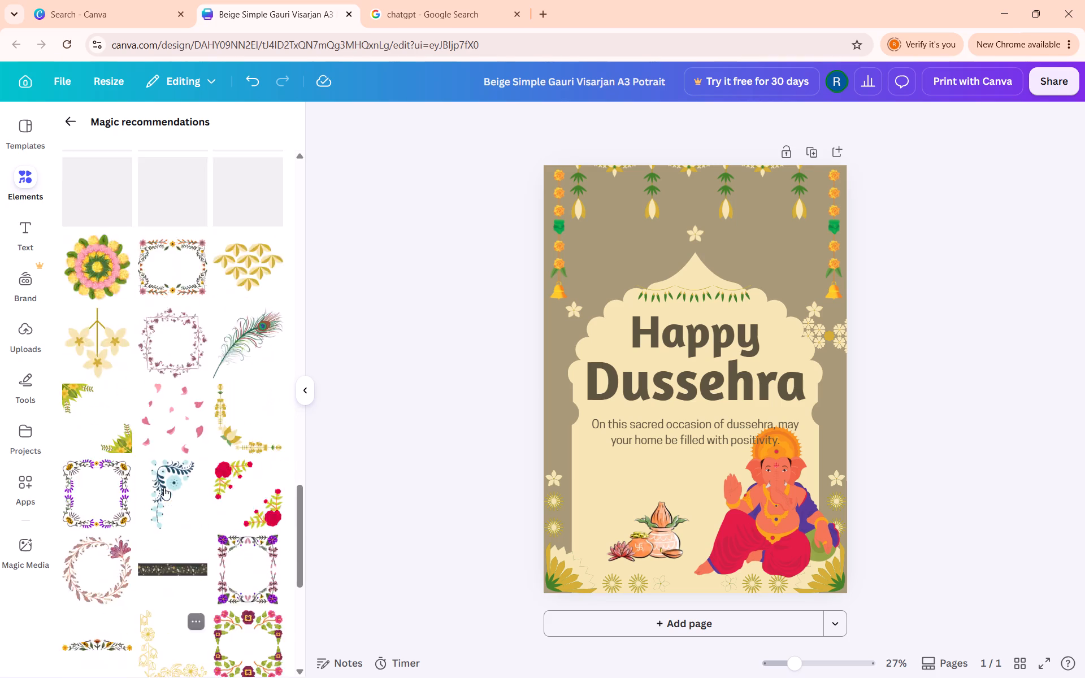
scroll(164, 488, "up", 2)
scroll(164, 488, "down", 2)
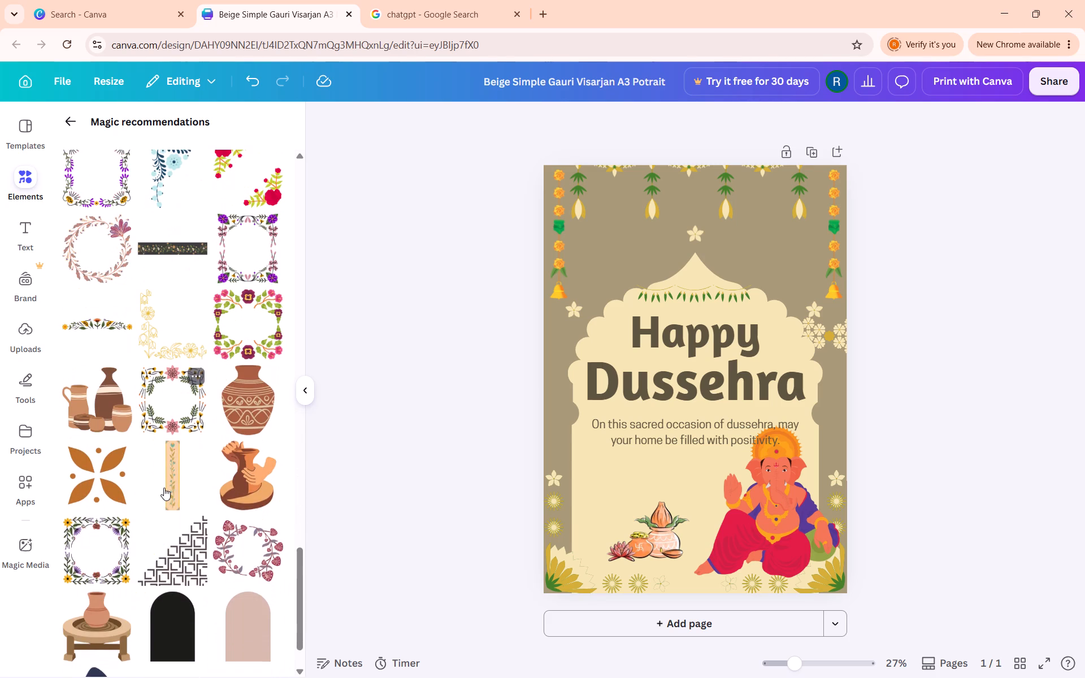
scroll(164, 488, "down", 6)
scroll(164, 488, "up", 19)
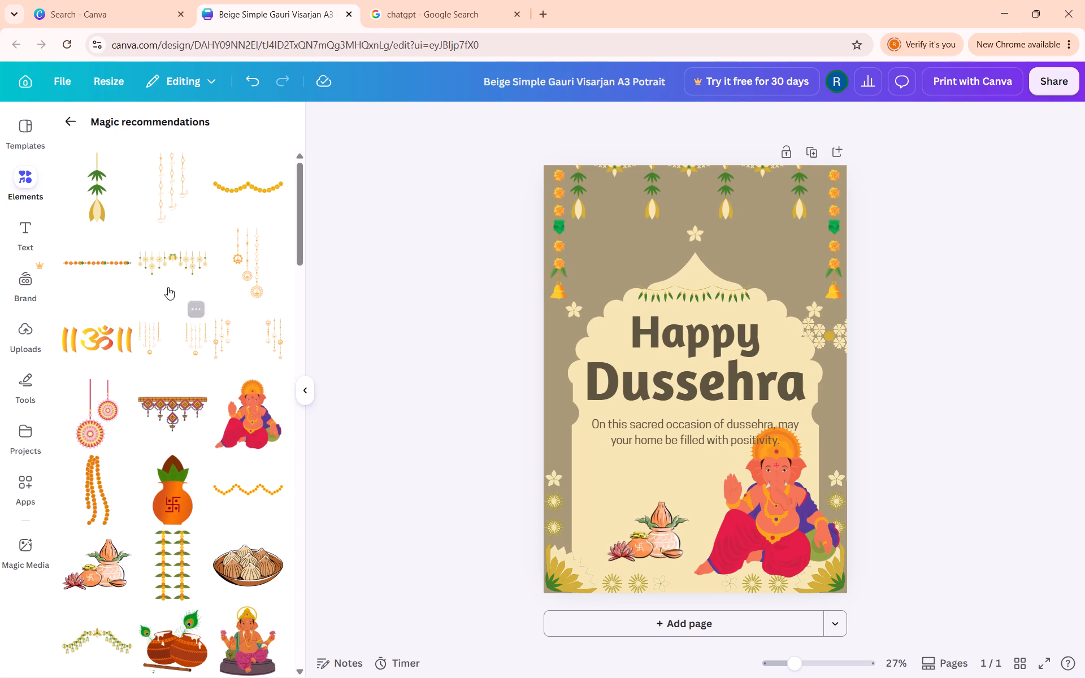
Return to the Graphics overview and examine its categories and collections for further artwork that fits the poster.
left_click(78, 131)
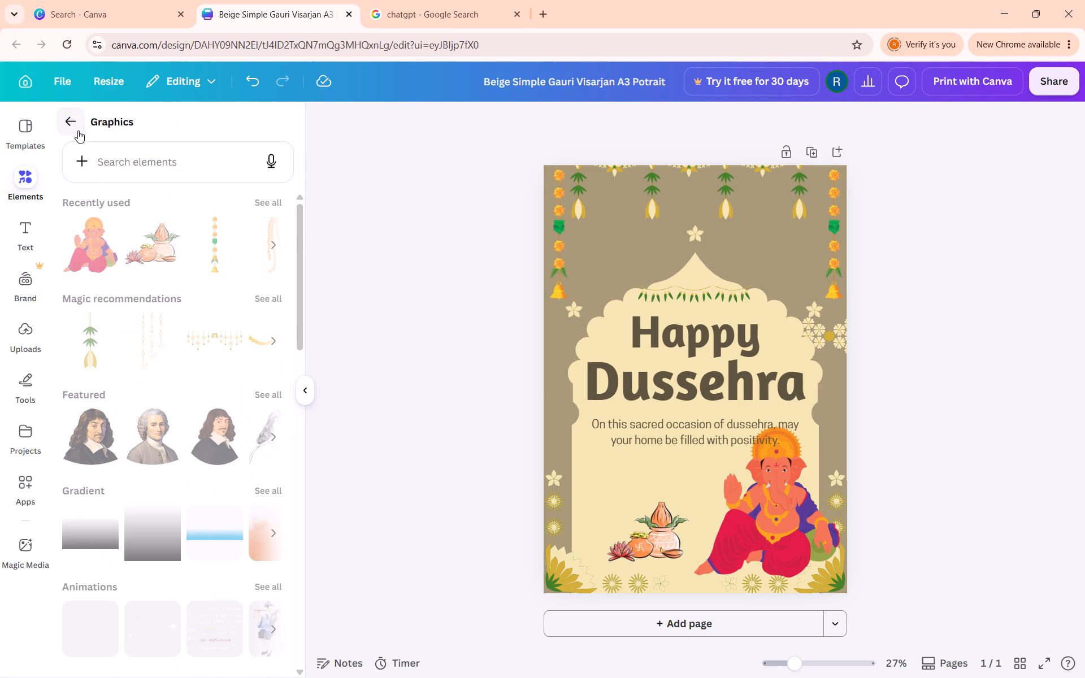
scroll(228, 507, "down", 6)
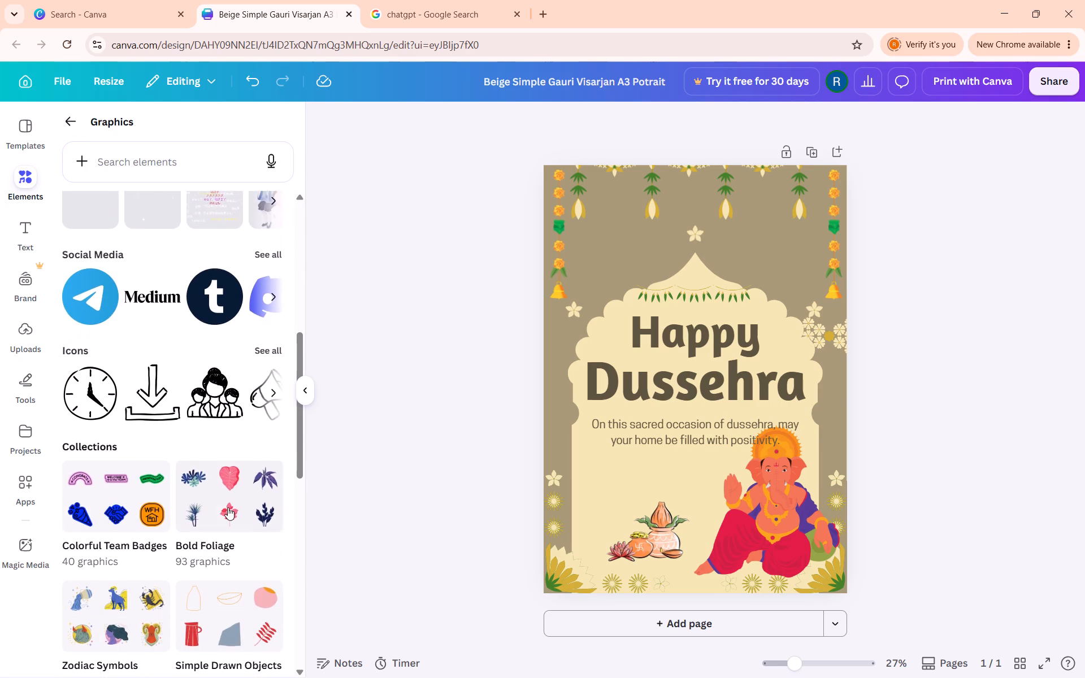
scroll(228, 507, "down", 2)
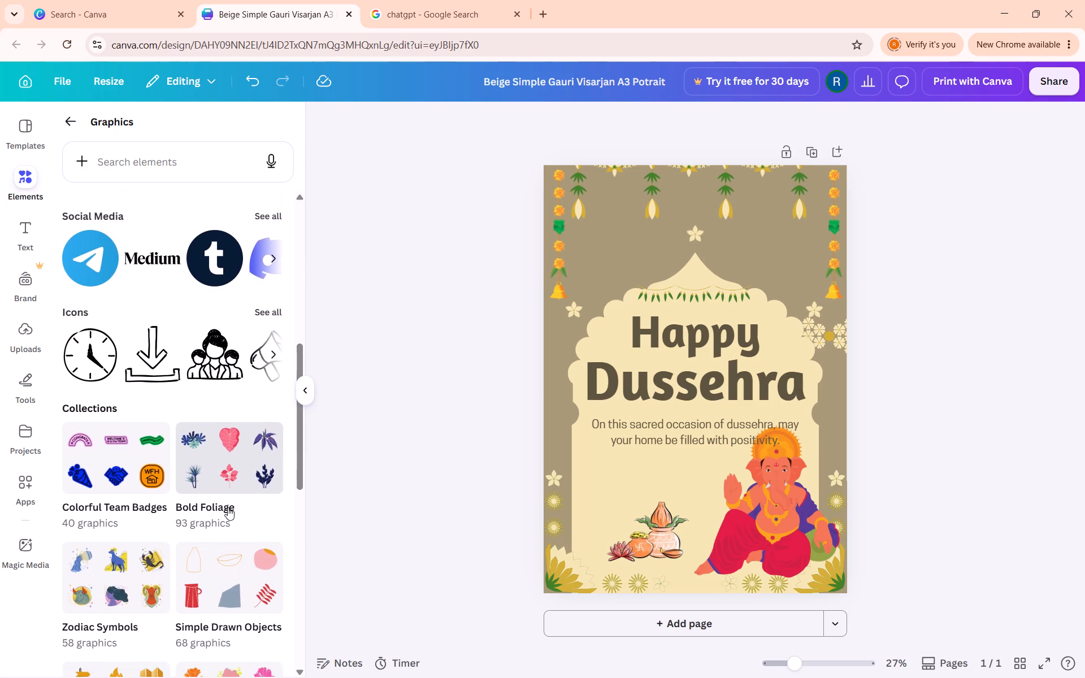
scroll(228, 507, "down", 4)
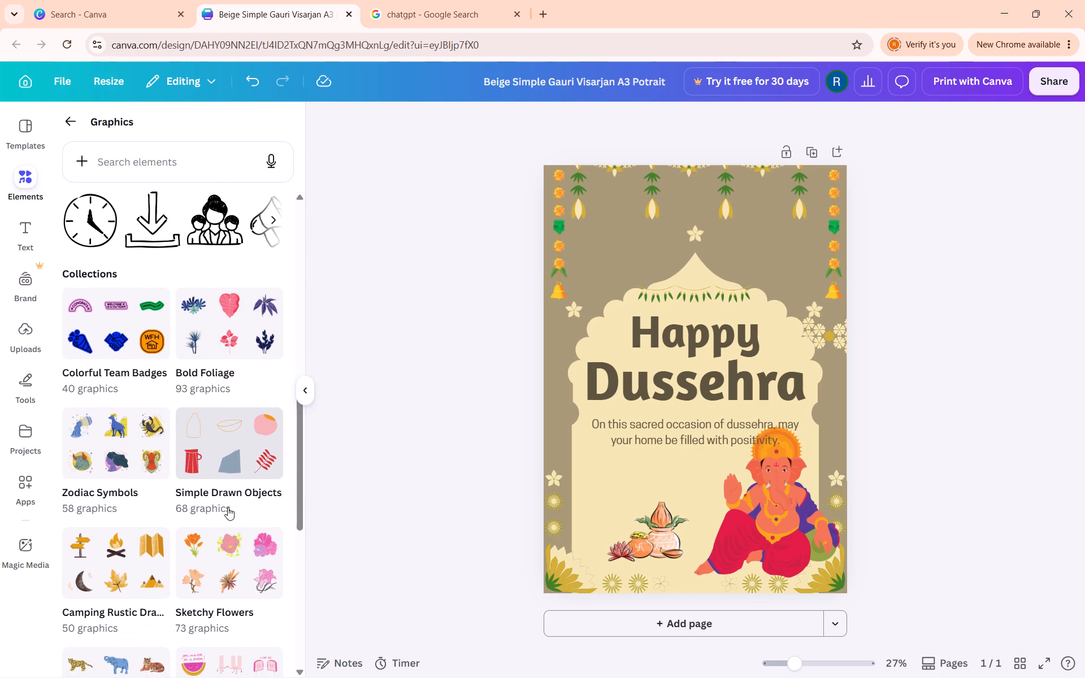
scroll(228, 507, "down", 5)
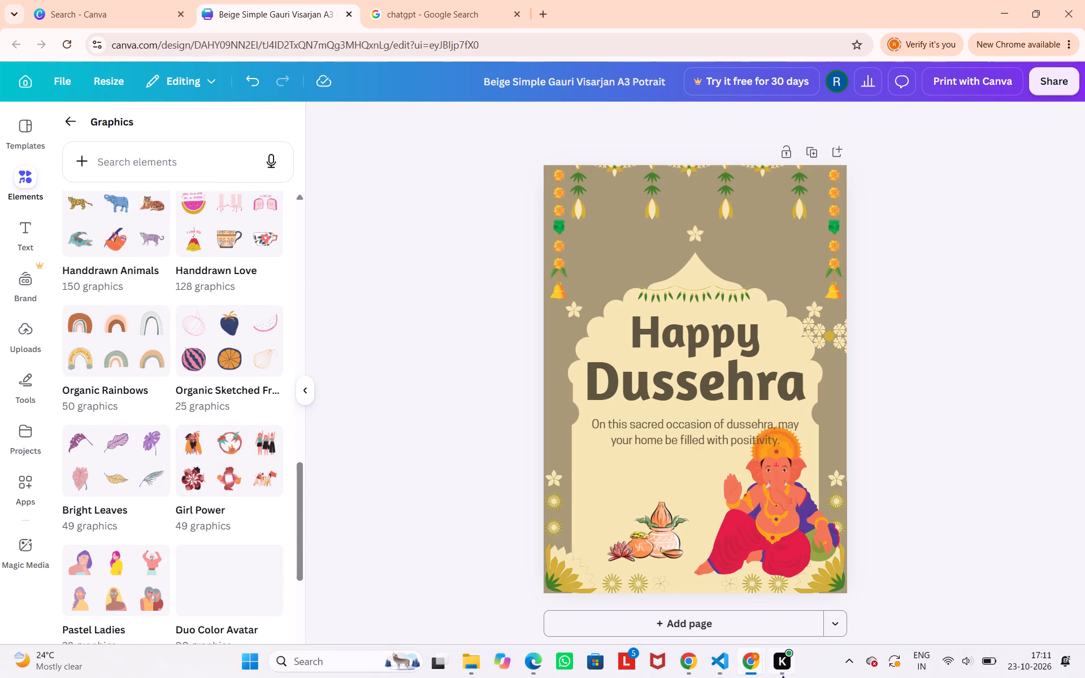
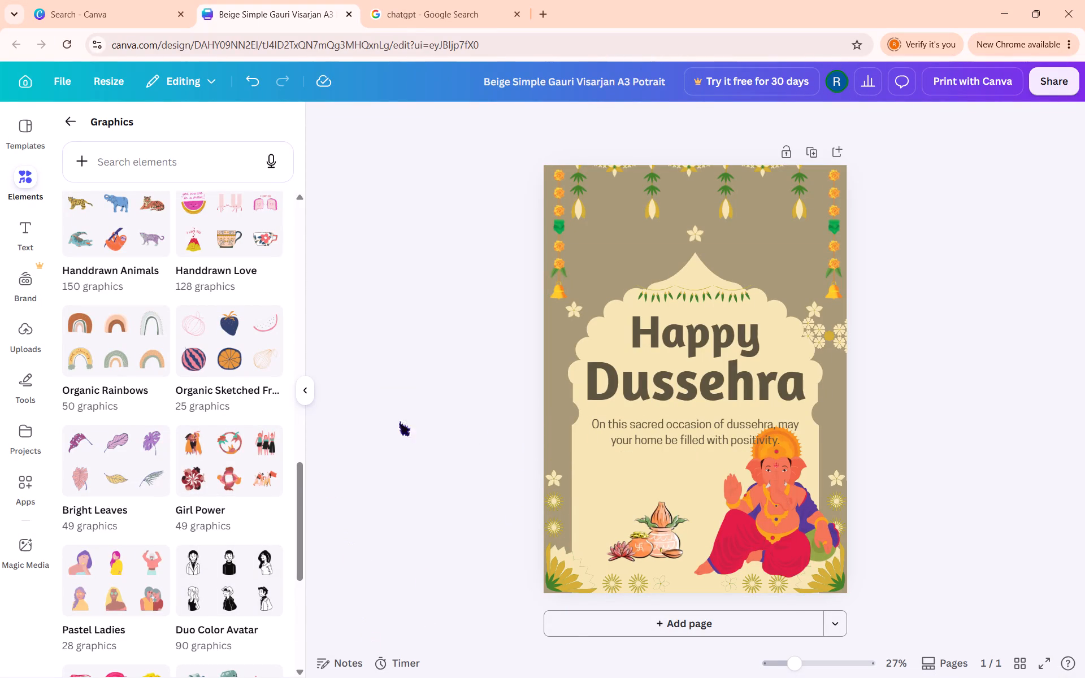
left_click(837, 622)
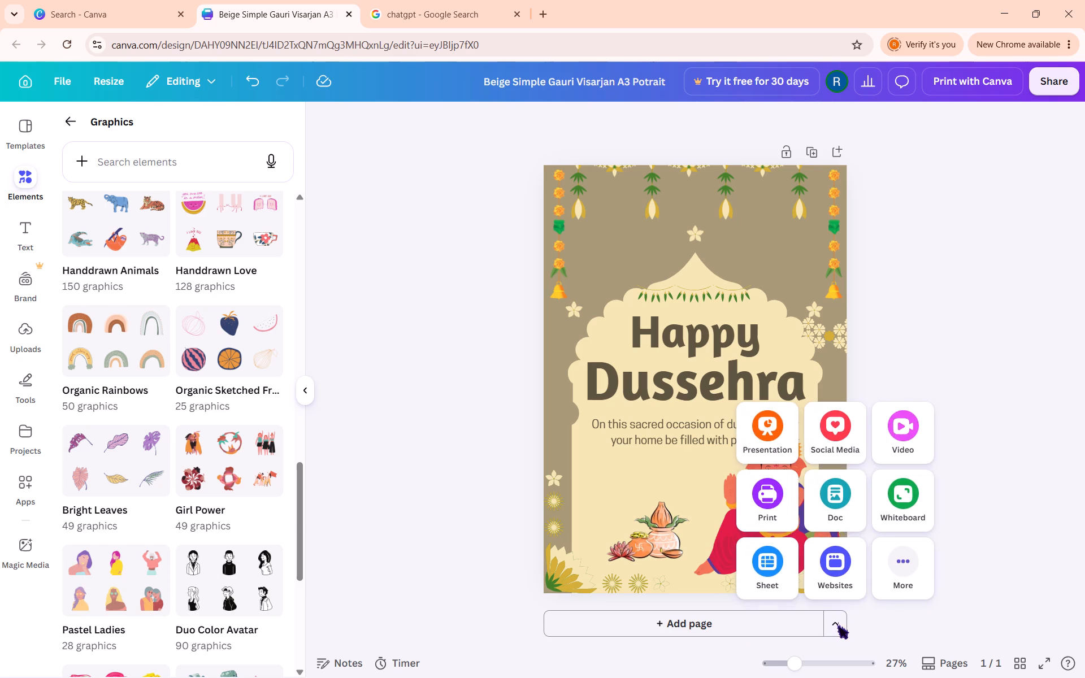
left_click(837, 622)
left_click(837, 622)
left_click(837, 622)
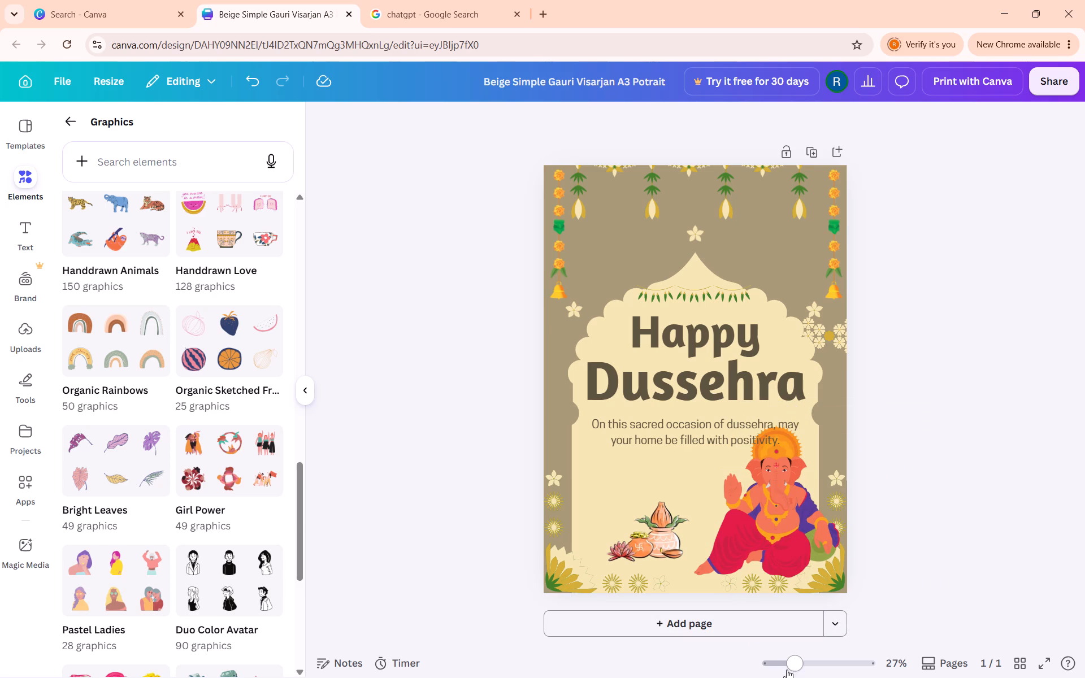
Examine the Happy Dussehra poster at different magnifications, checking the overall layout of its text, garlands and illustrations.
left_click_drag(787, 670, 885, 677)
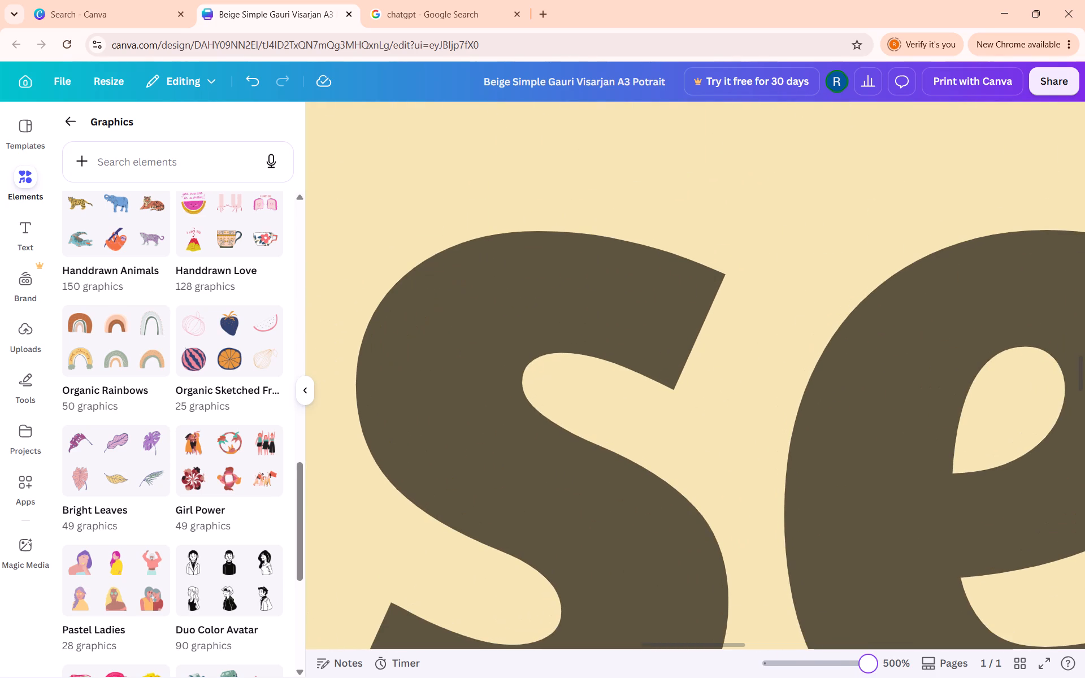
left_click_drag(885, 677, 801, 675)
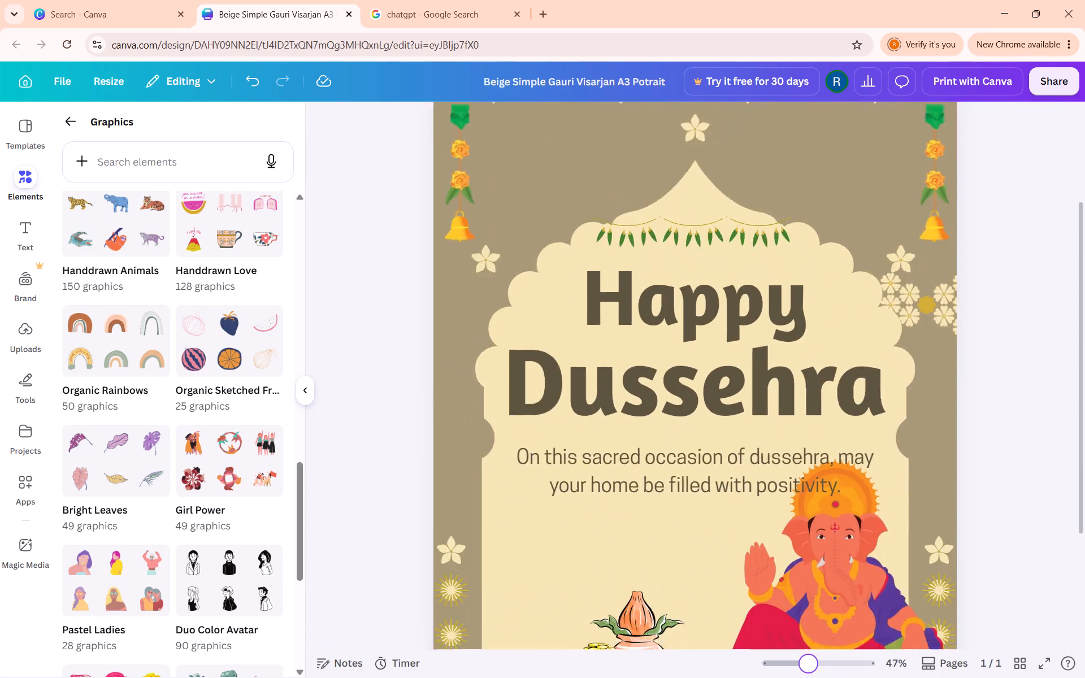
left_click_drag(801, 675, 743, 677)
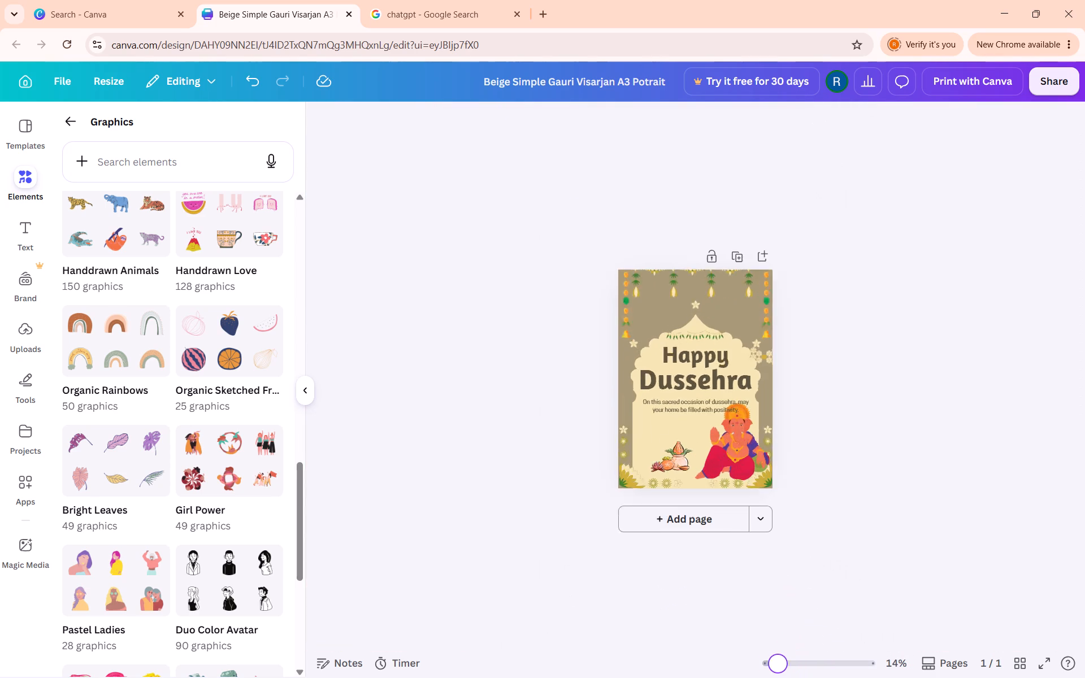
left_click_drag(743, 677, 799, 677)
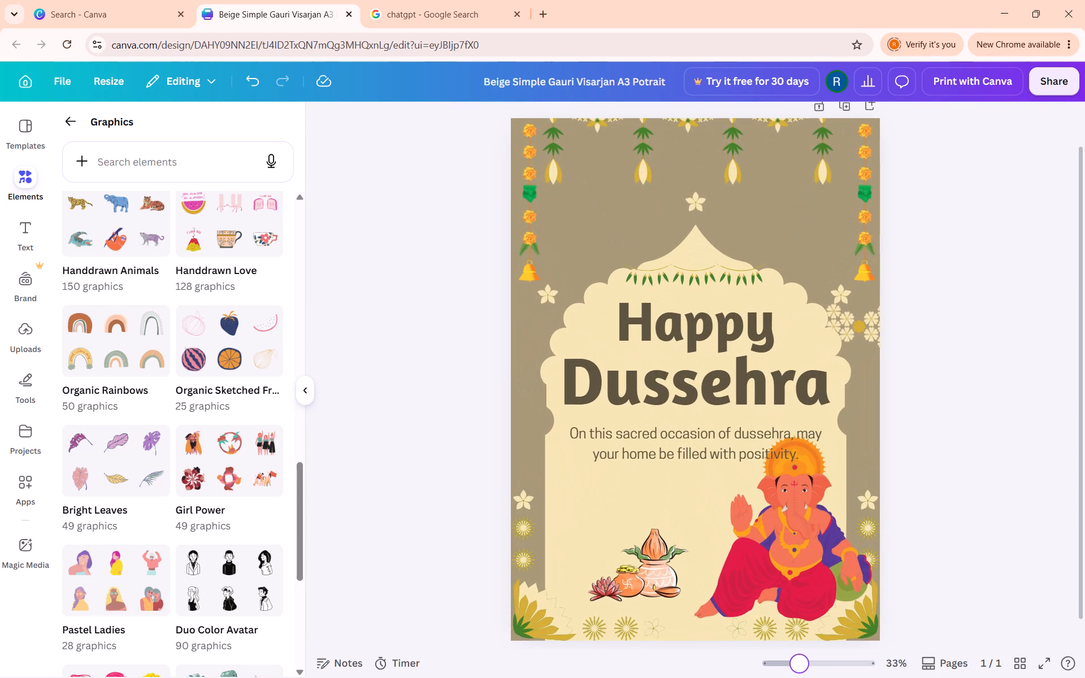
left_click_drag(799, 677, 779, 677)
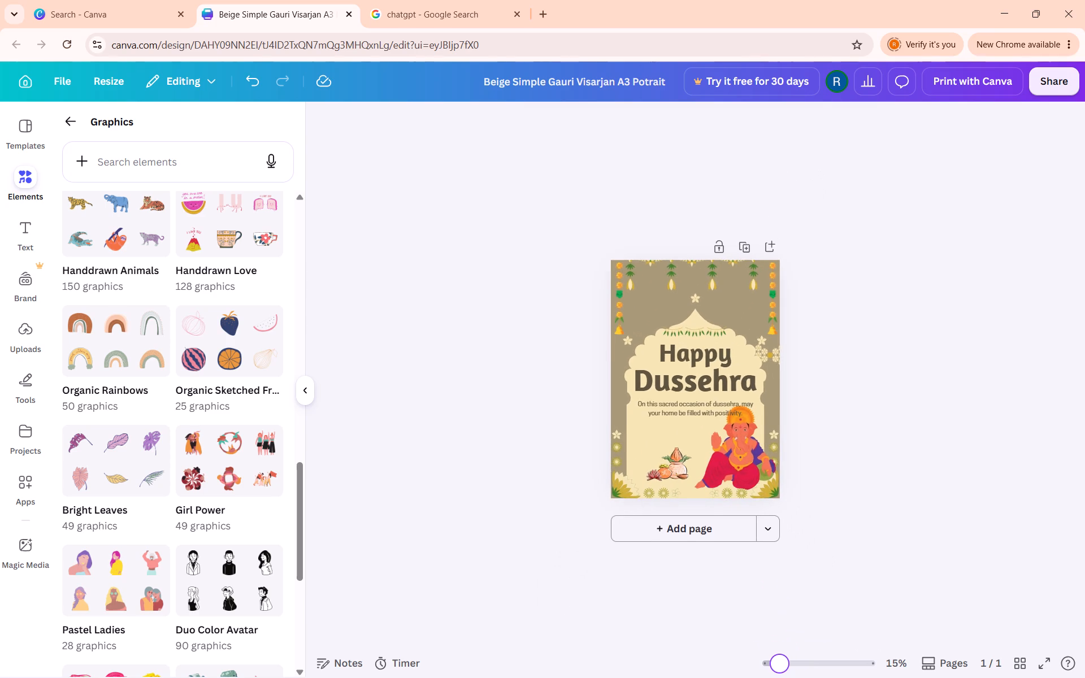
left_click_drag(779, 677, 789, 677)
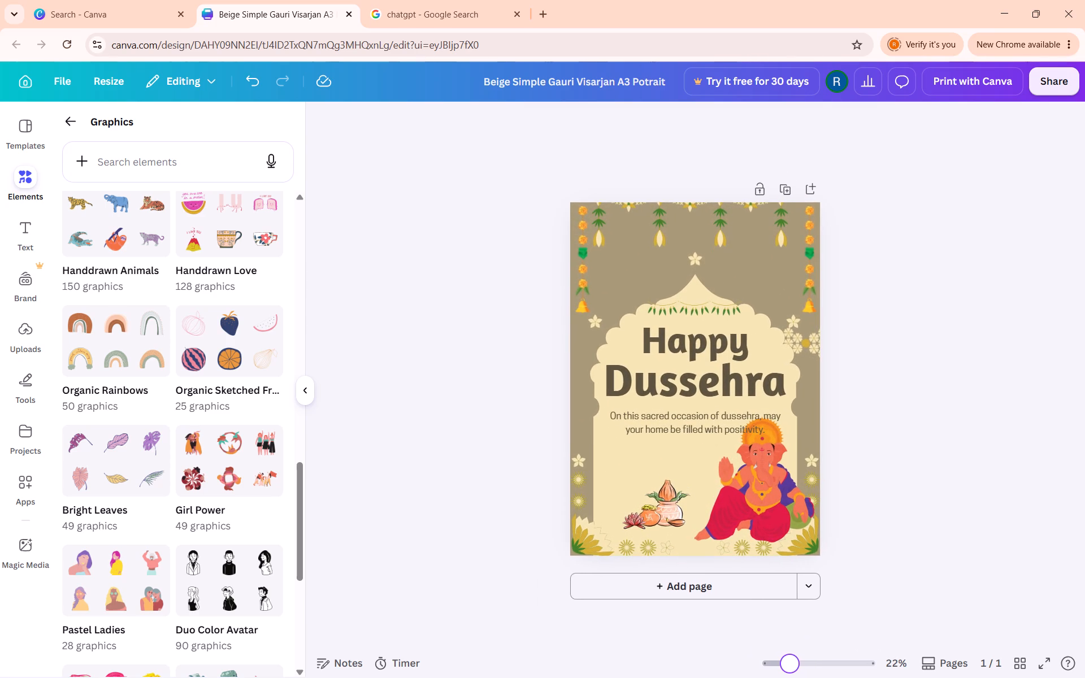
left_click_drag(789, 677, 788, 677)
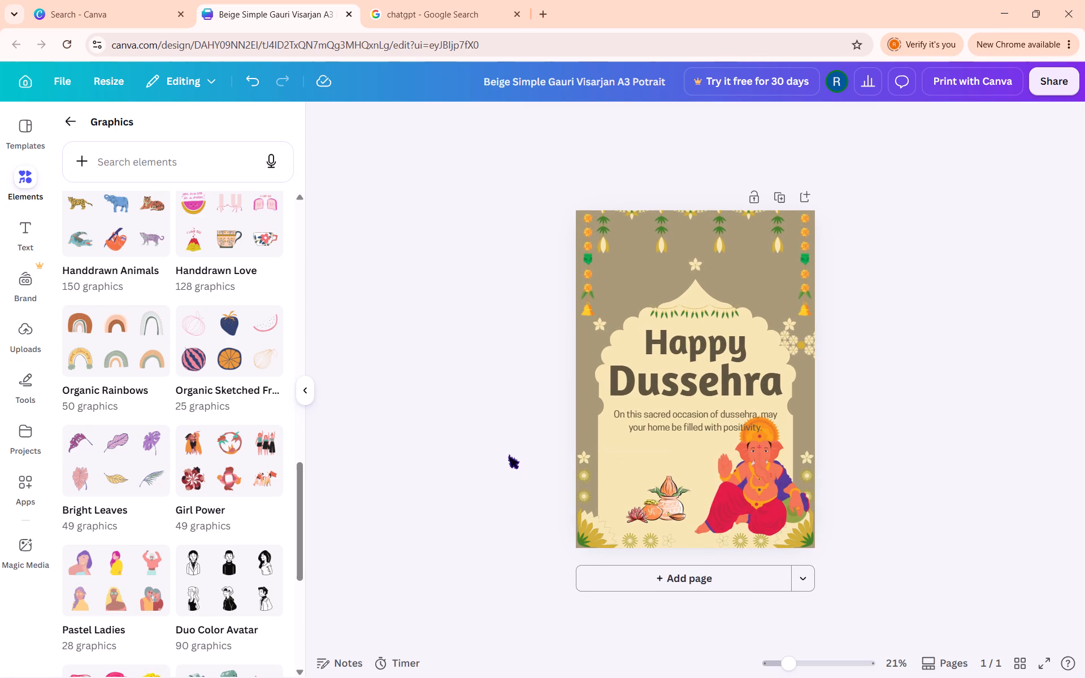
left_click(508, 452)
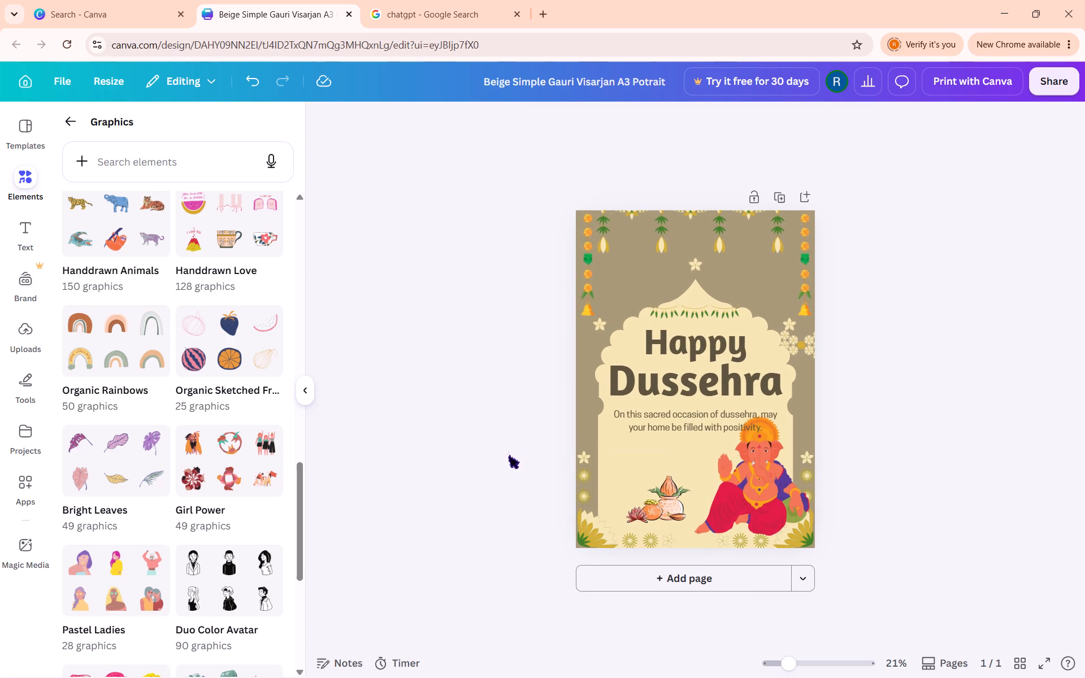
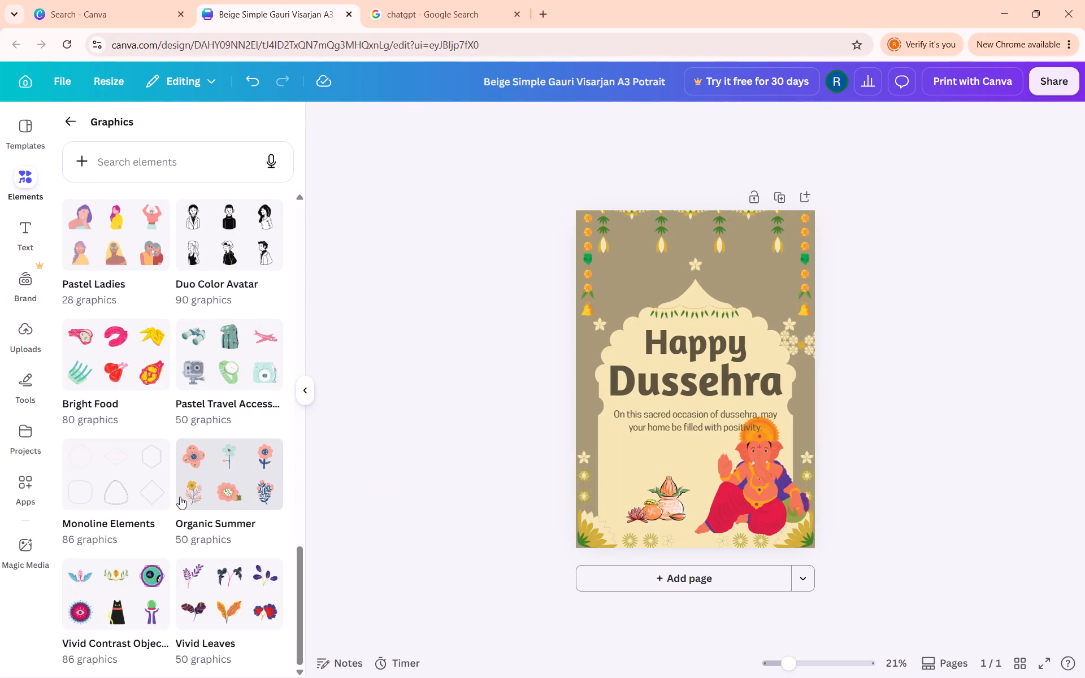
Open the Vivid Leaves collection in the graphics library.
scroll(154, 385, "down", 5)
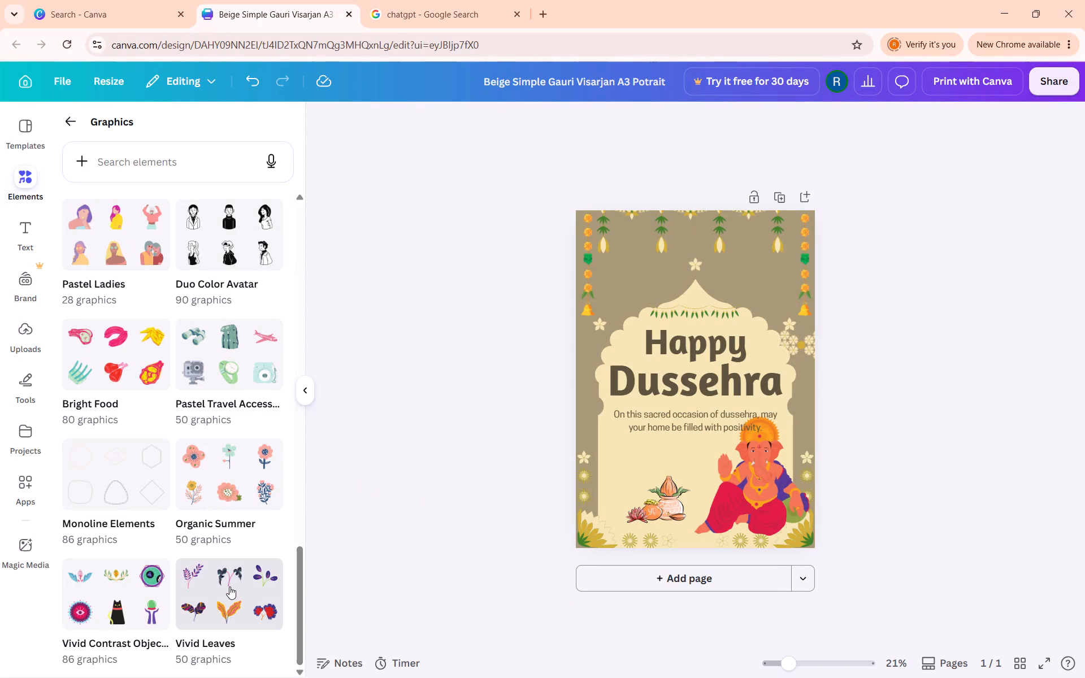
left_click(229, 586)
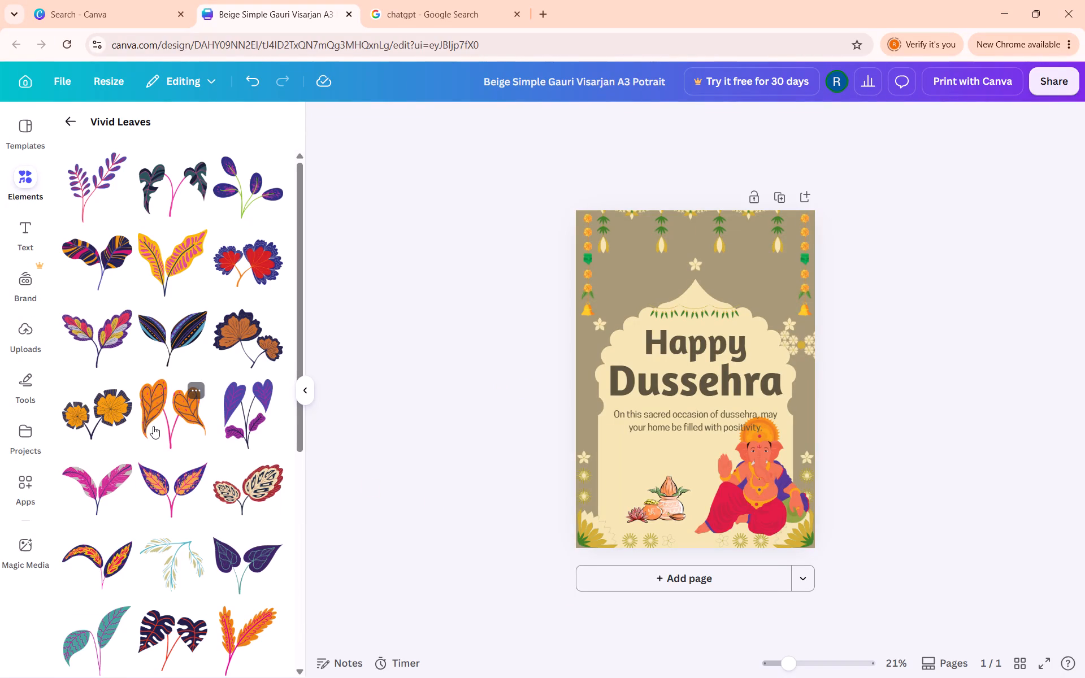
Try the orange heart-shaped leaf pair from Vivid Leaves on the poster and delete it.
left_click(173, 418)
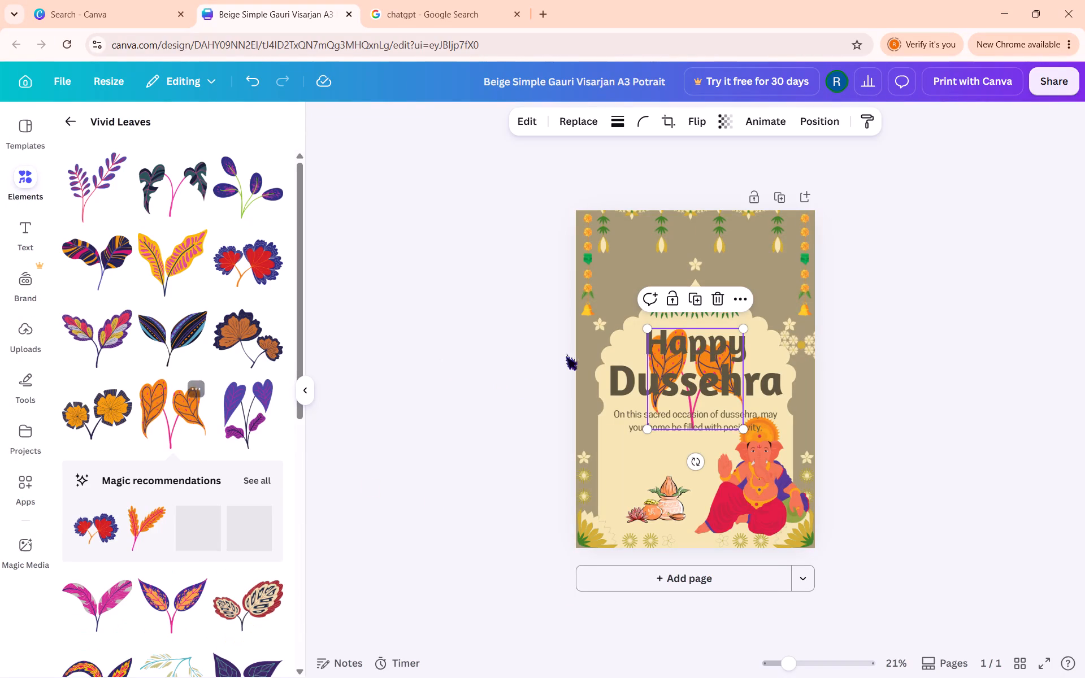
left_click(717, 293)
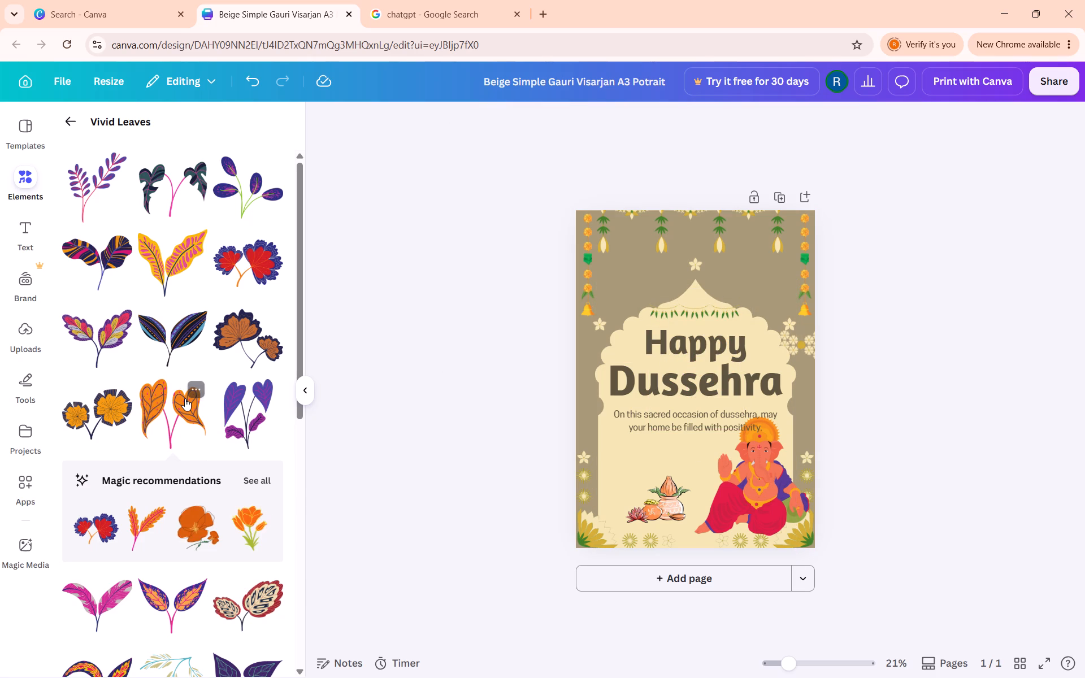
Insert the multicoloured leafy branch with the orange stem from Vivid Leaves and shrink it slightly over the poster's heading.
scroll(185, 398, "down", 2)
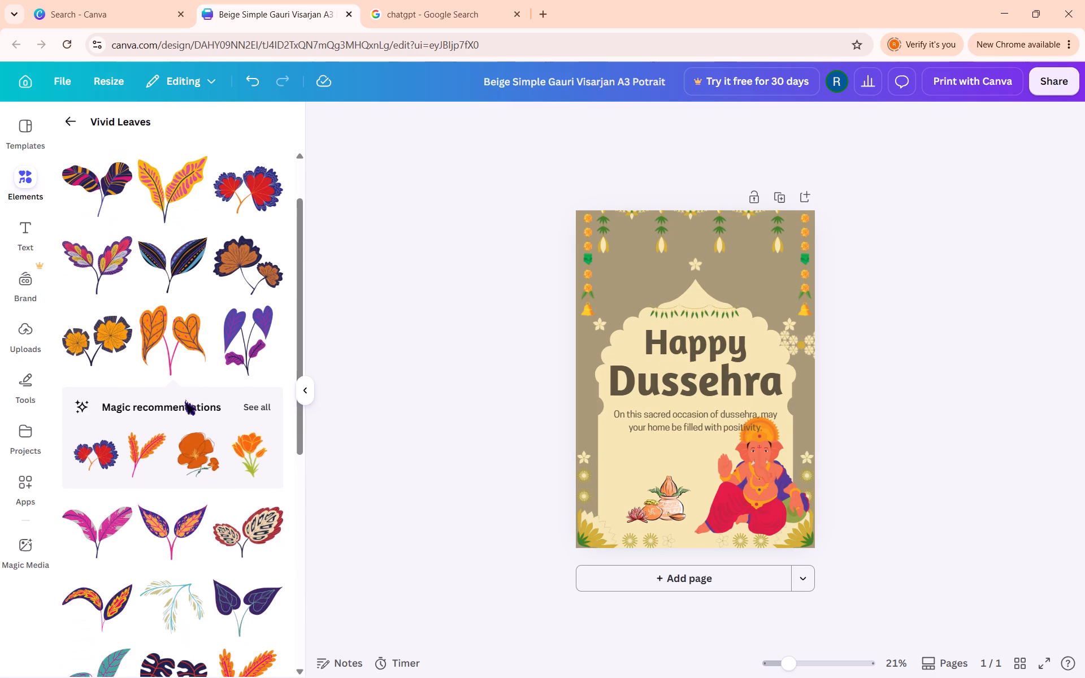
scroll(185, 398, "down", 2)
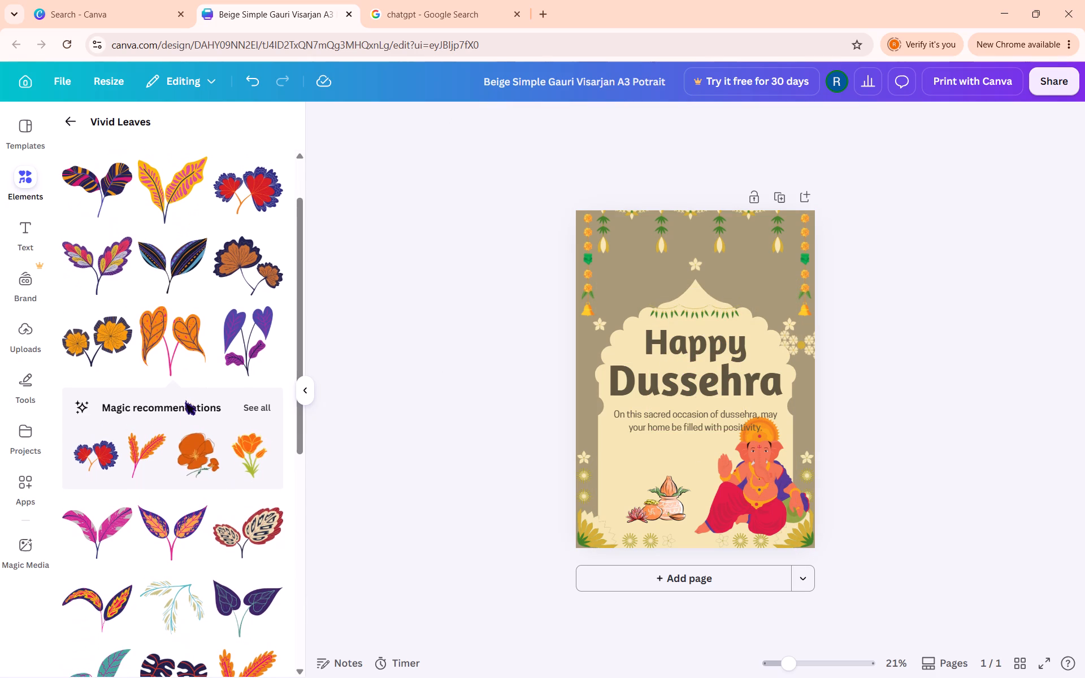
scroll(185, 398, "down", 1)
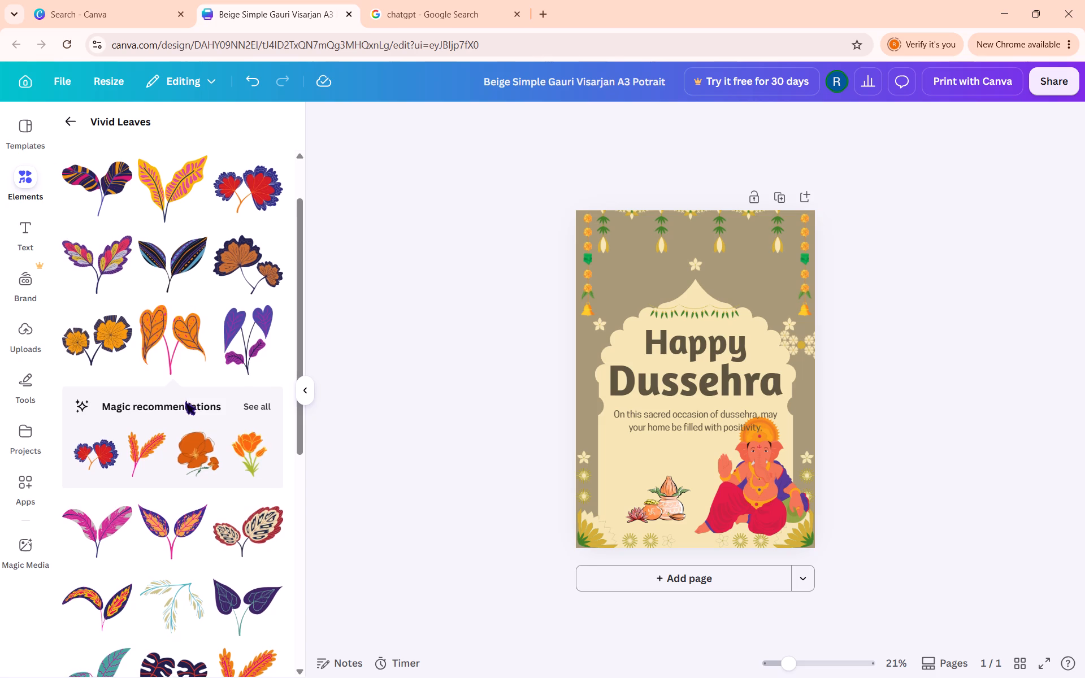
scroll(185, 398, "down", 1)
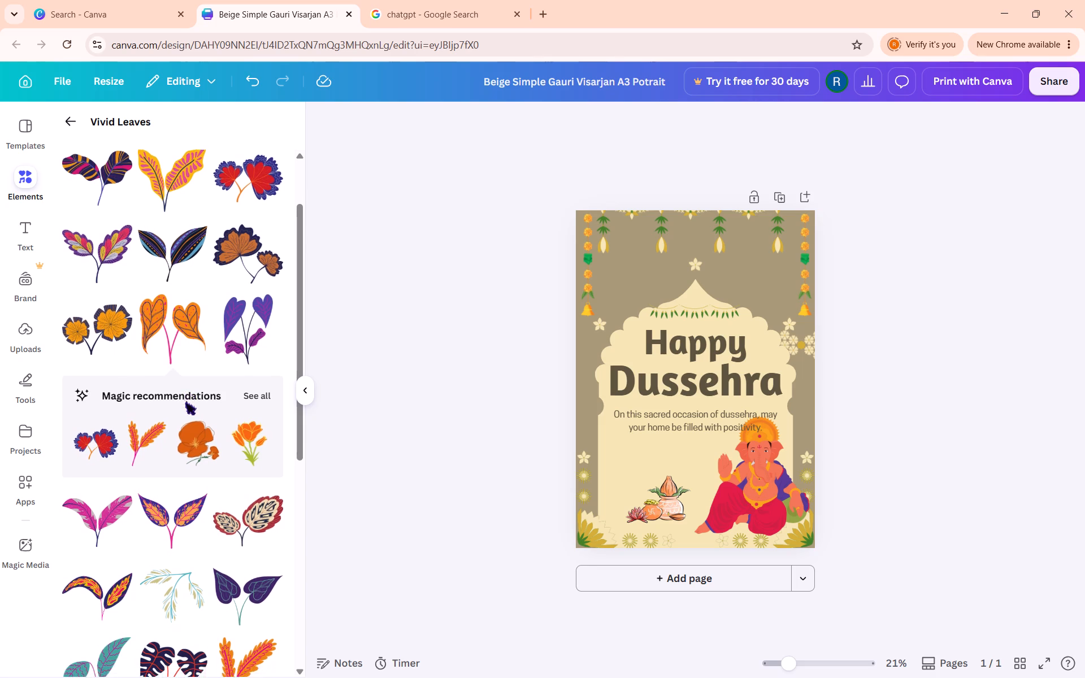
scroll(185, 398, "down", 3)
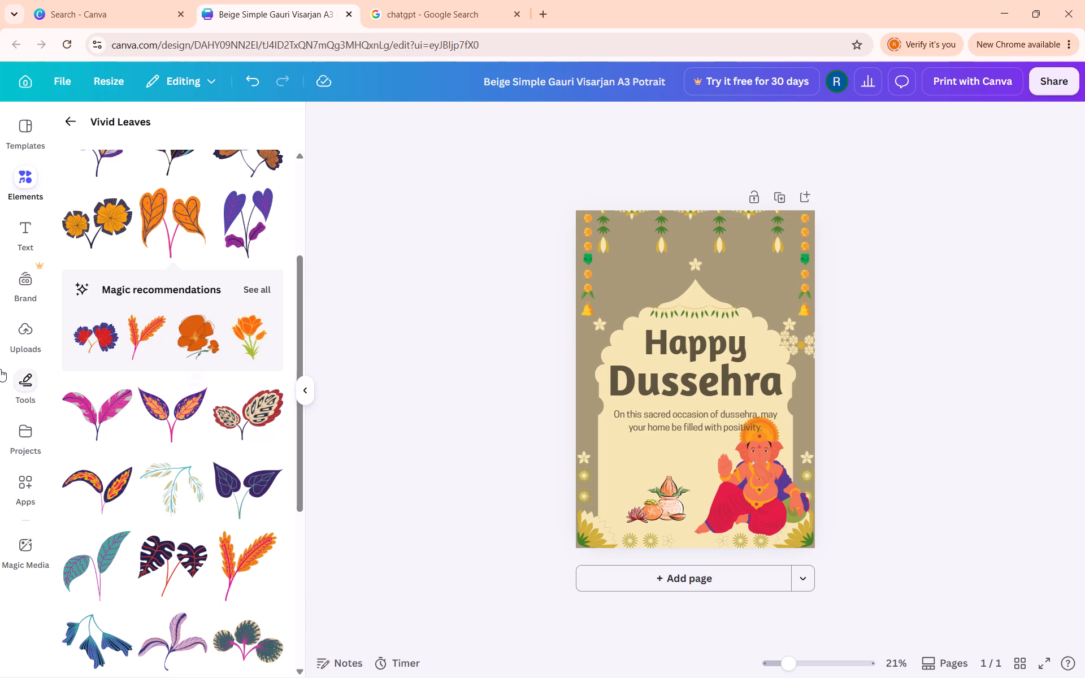
scroll(115, 362, "down", 6)
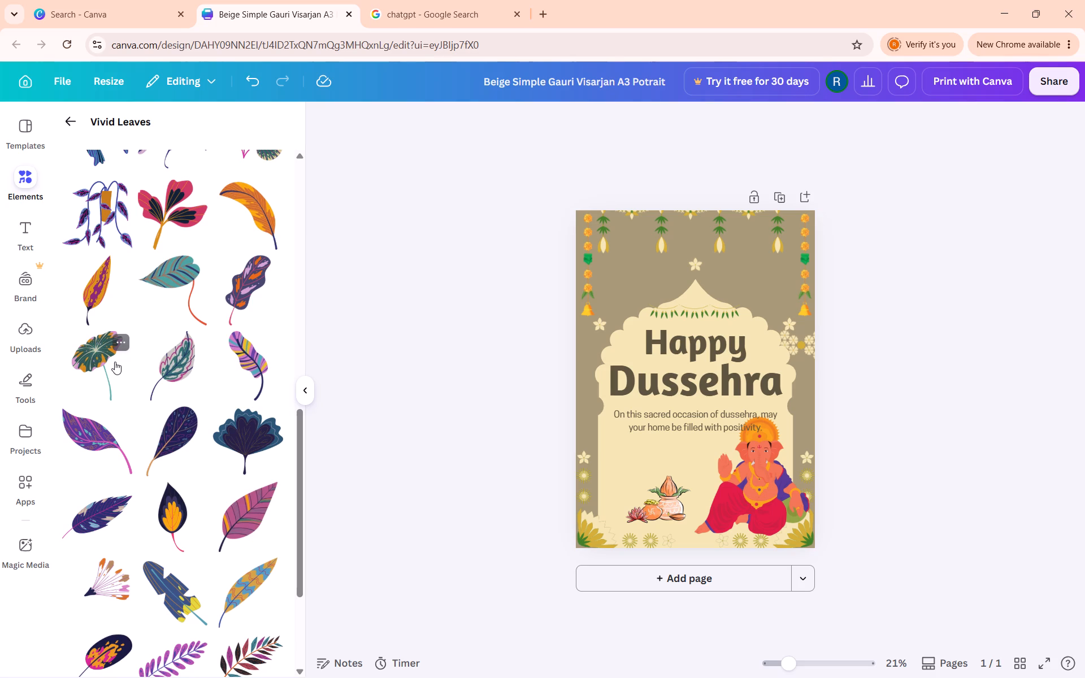
scroll(171, 469, "down", 3)
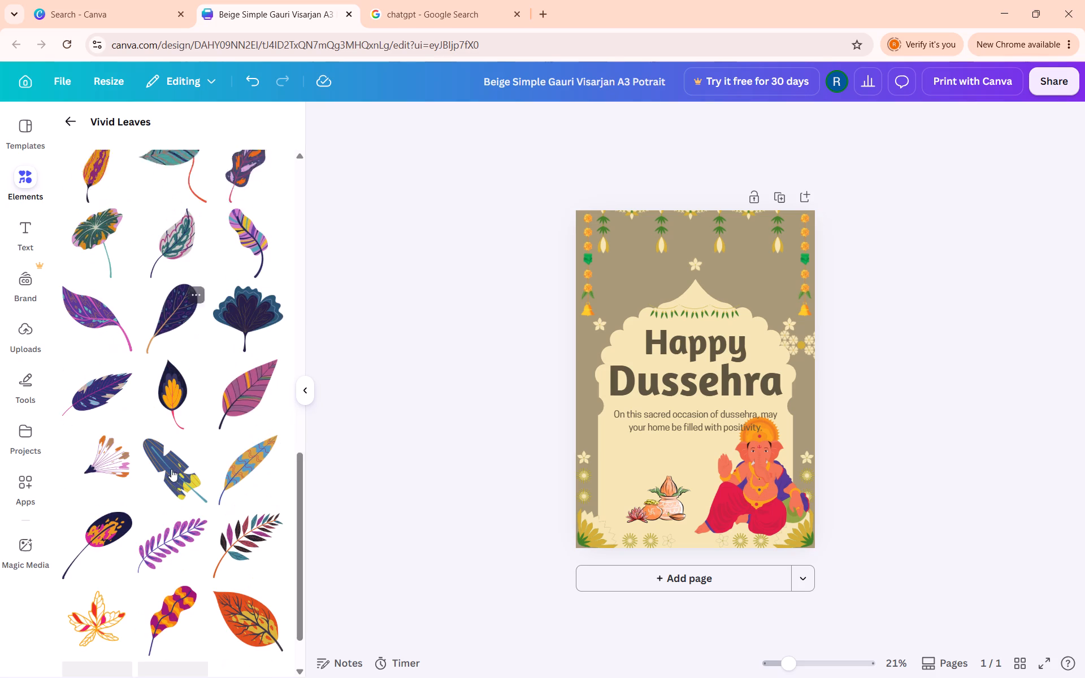
scroll(171, 469, "down", 13)
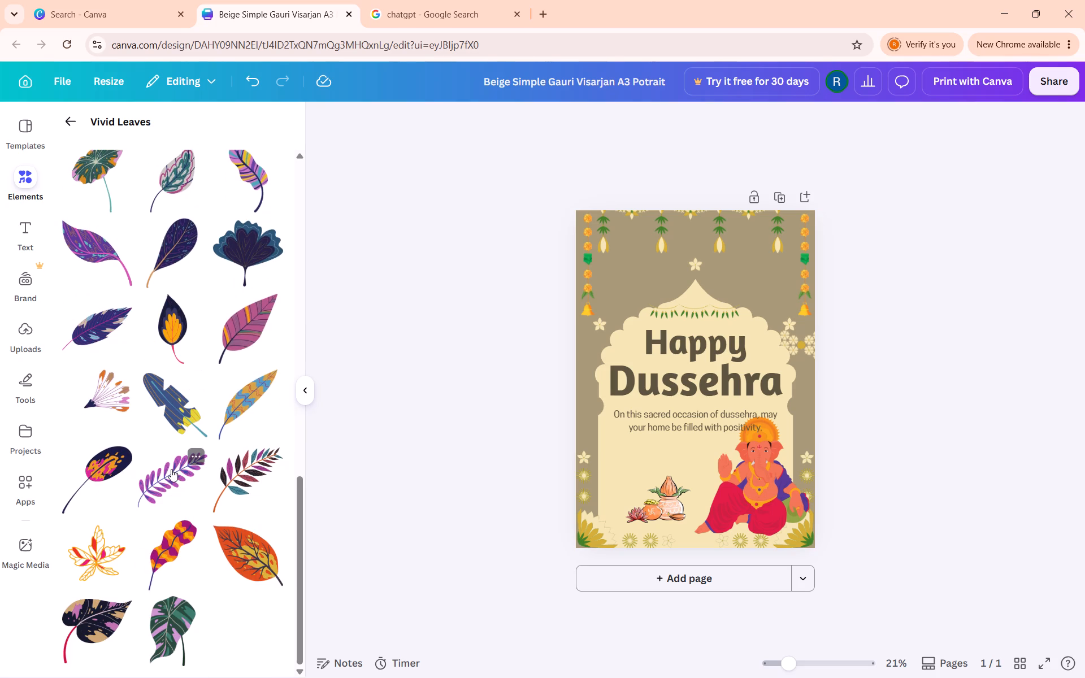
left_click(247, 471)
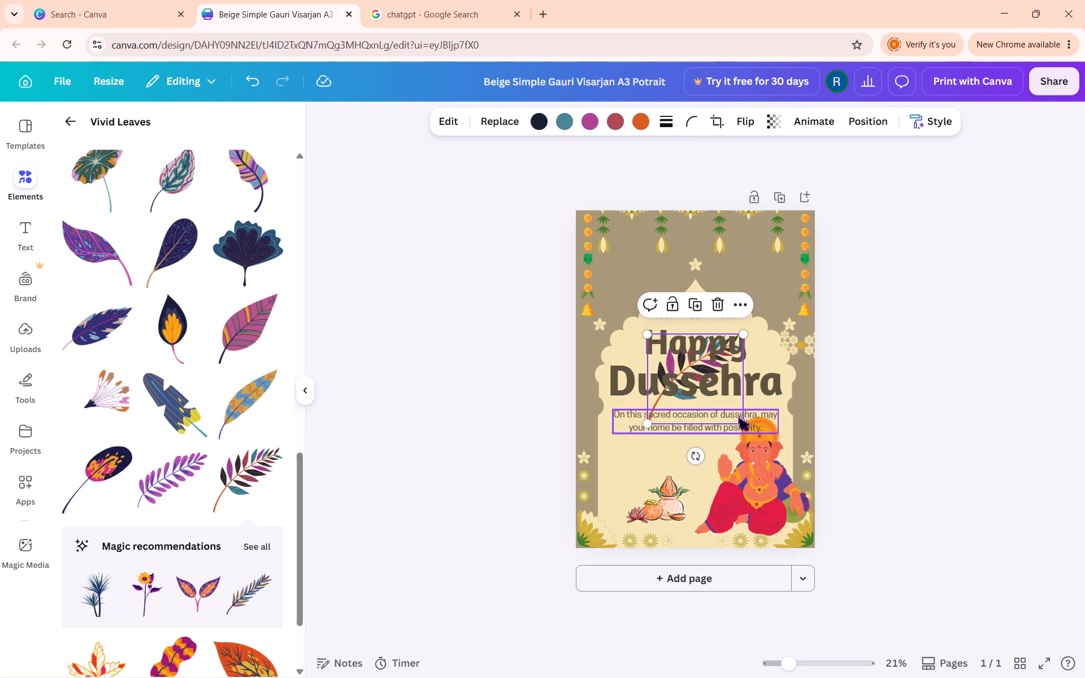
left_click_drag(740, 425, 640, 333)
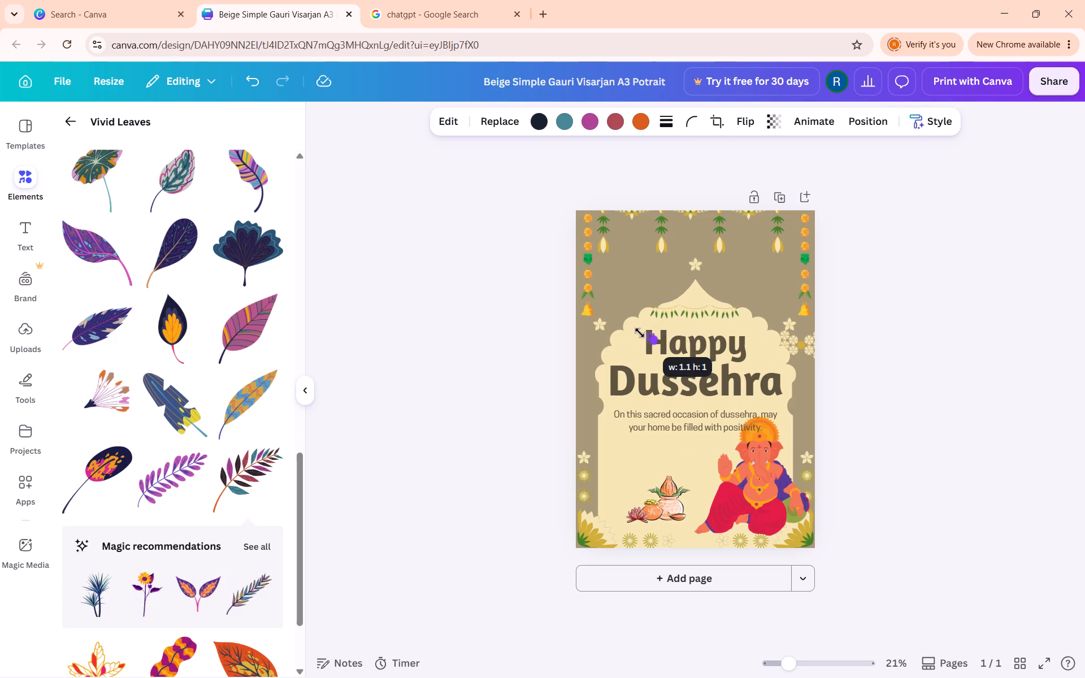
left_click_drag(640, 333, 714, 399)
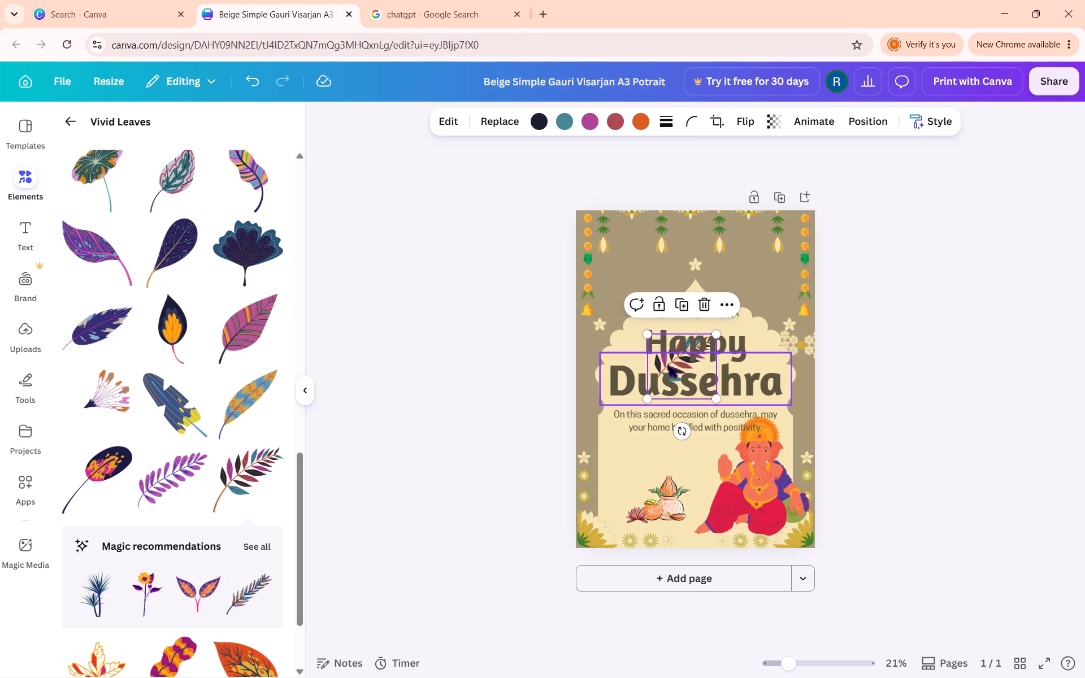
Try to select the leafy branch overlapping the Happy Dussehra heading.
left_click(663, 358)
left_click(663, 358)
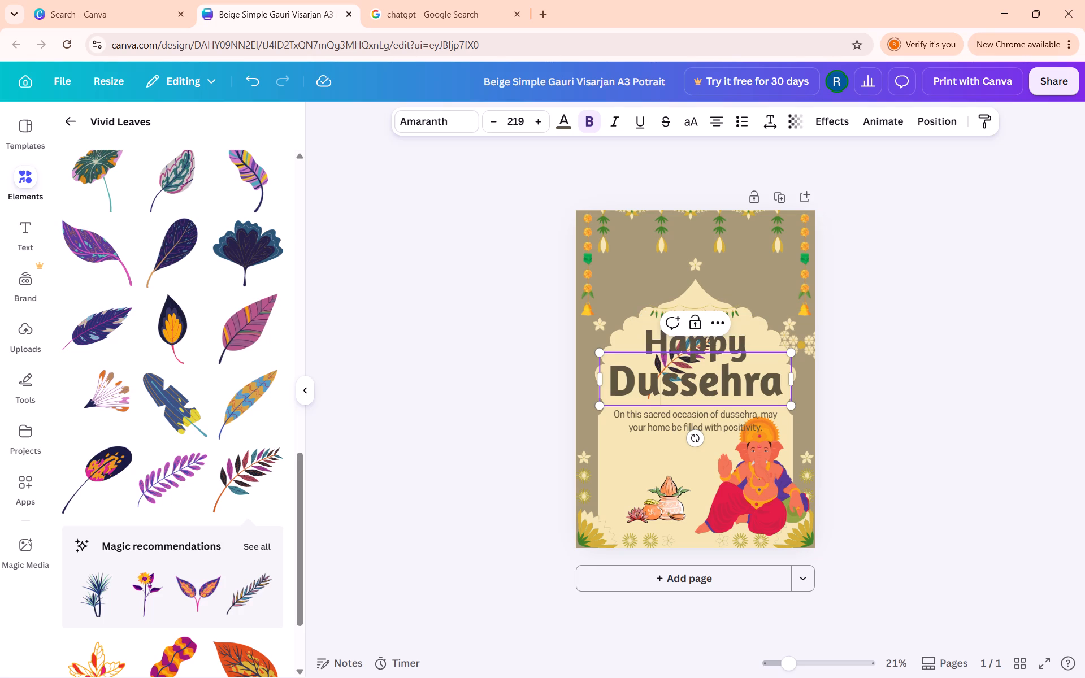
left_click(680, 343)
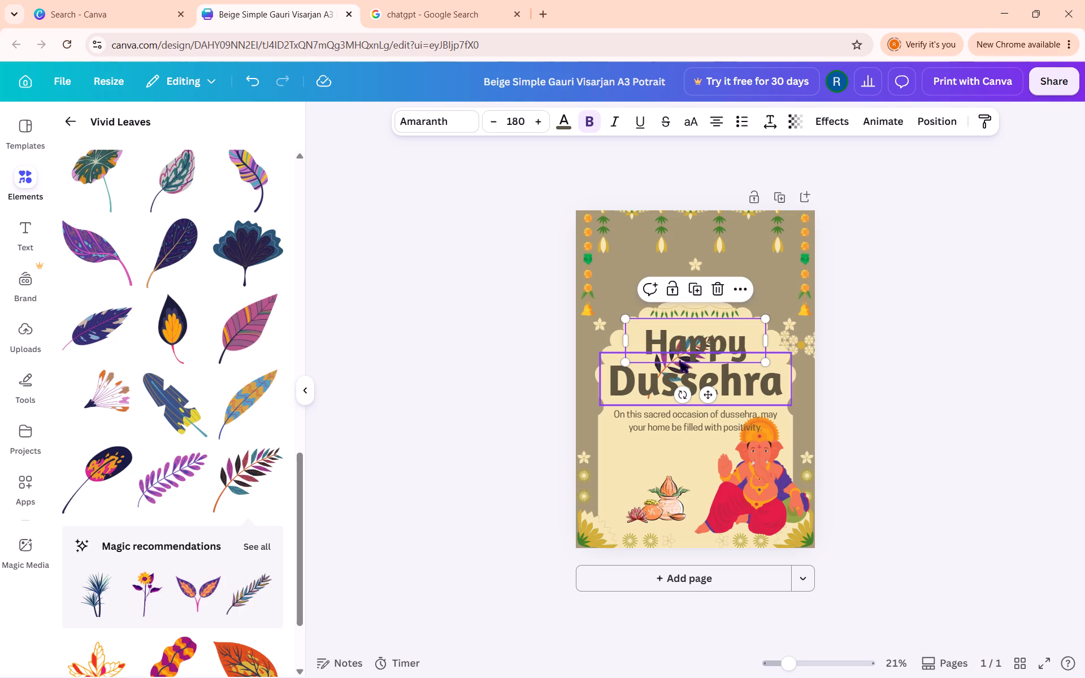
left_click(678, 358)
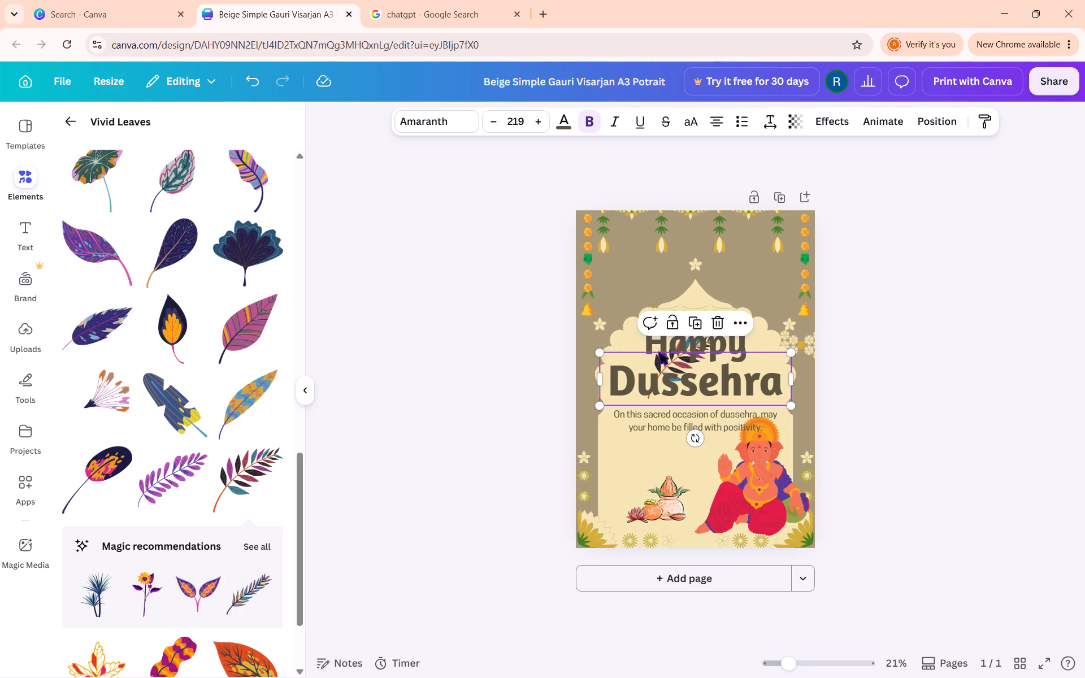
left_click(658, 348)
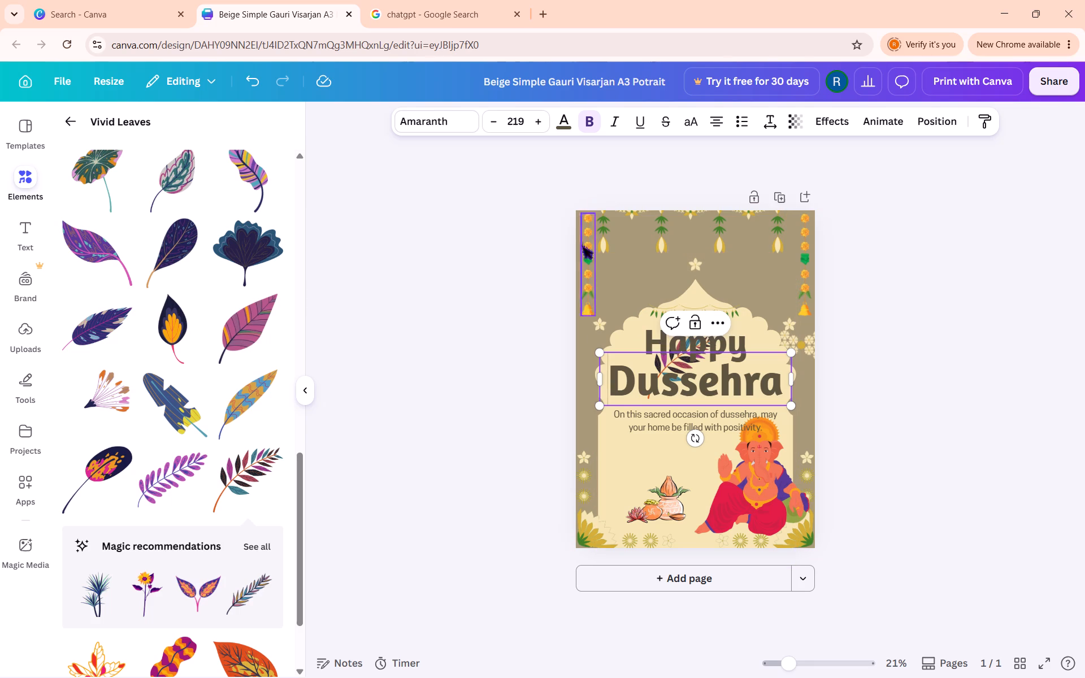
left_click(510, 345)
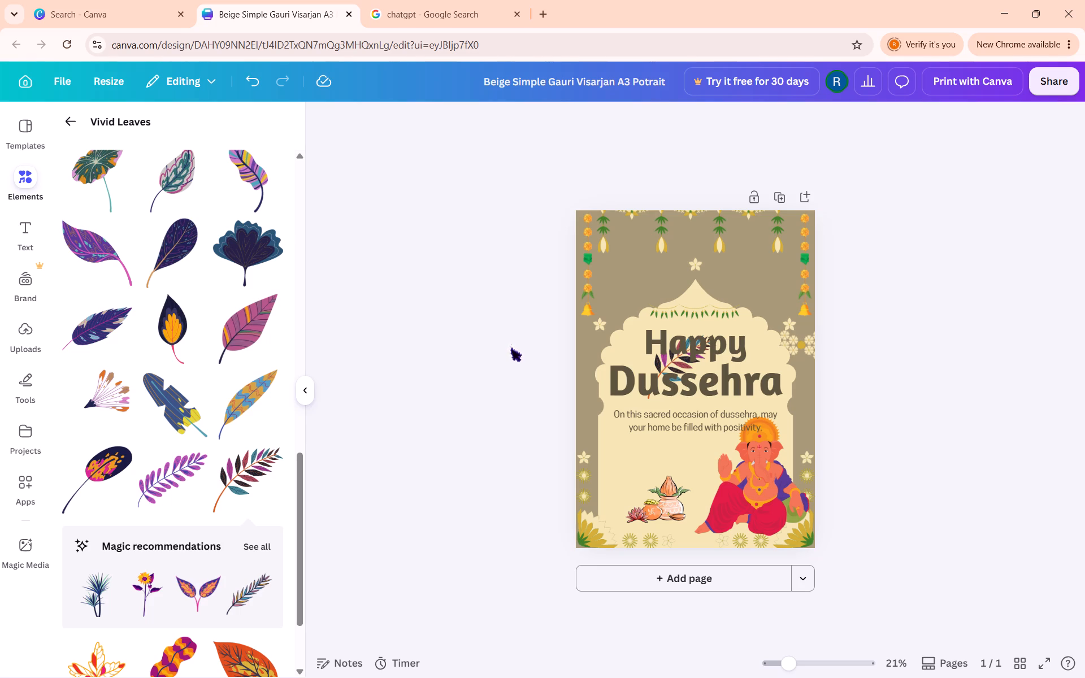
Return from Vivid Leaves to the overview of graphics collections.
left_click(70, 118)
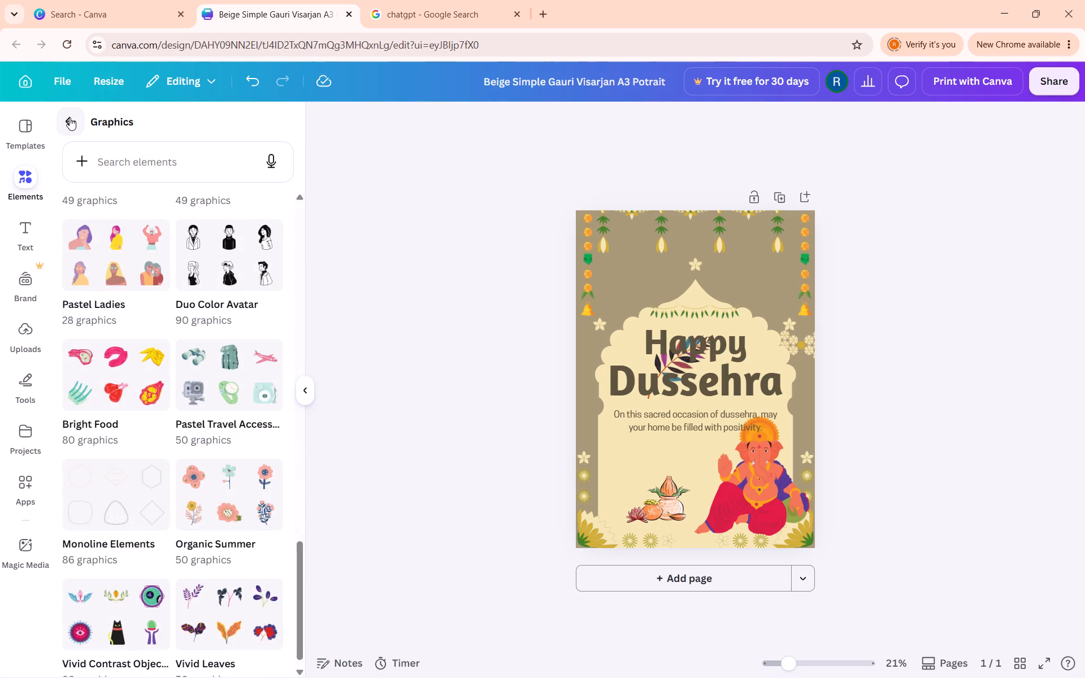
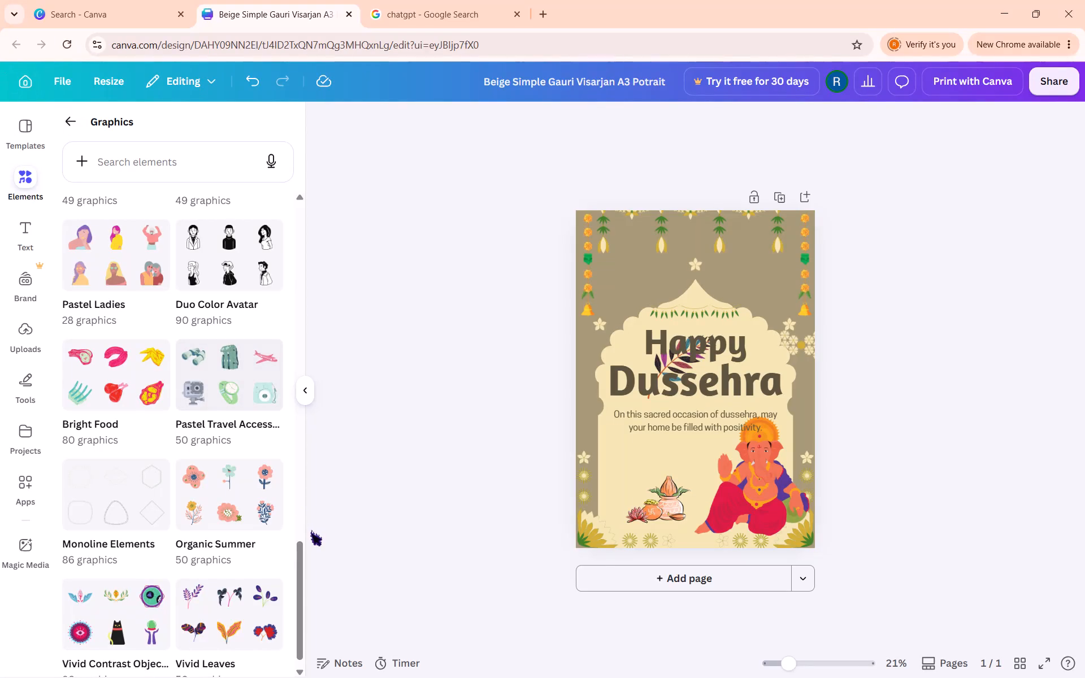
Browse the graphics overview, including the Social Media and Icons rows, for further decorations for the poster.
scroll(177, 522, "down", 6)
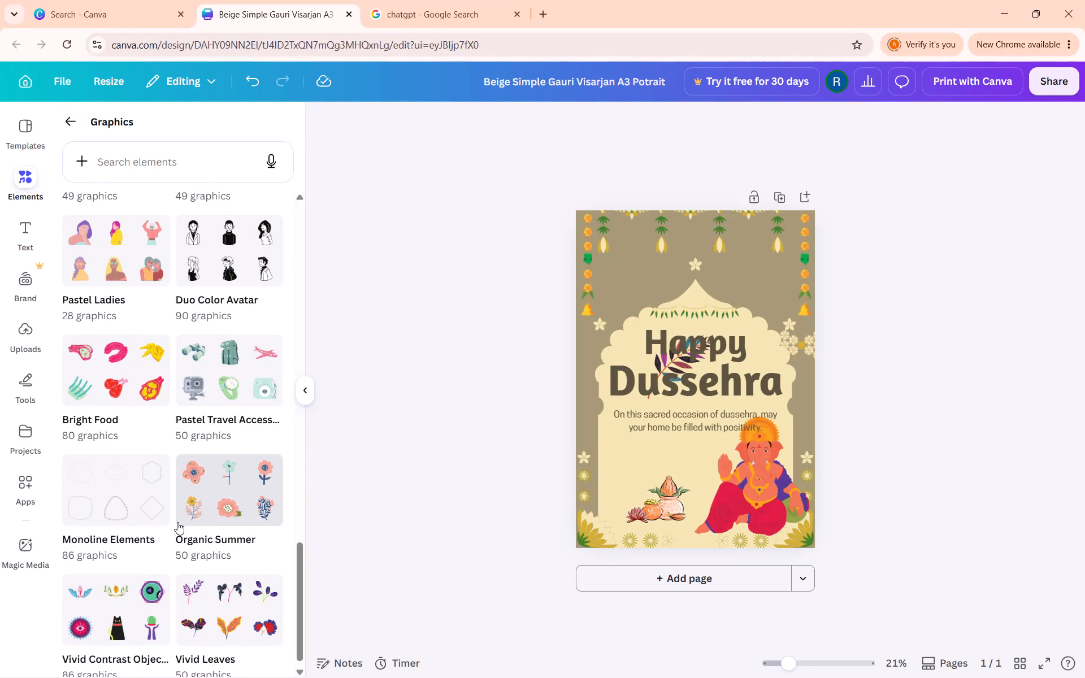
scroll(214, 593, "up", 6)
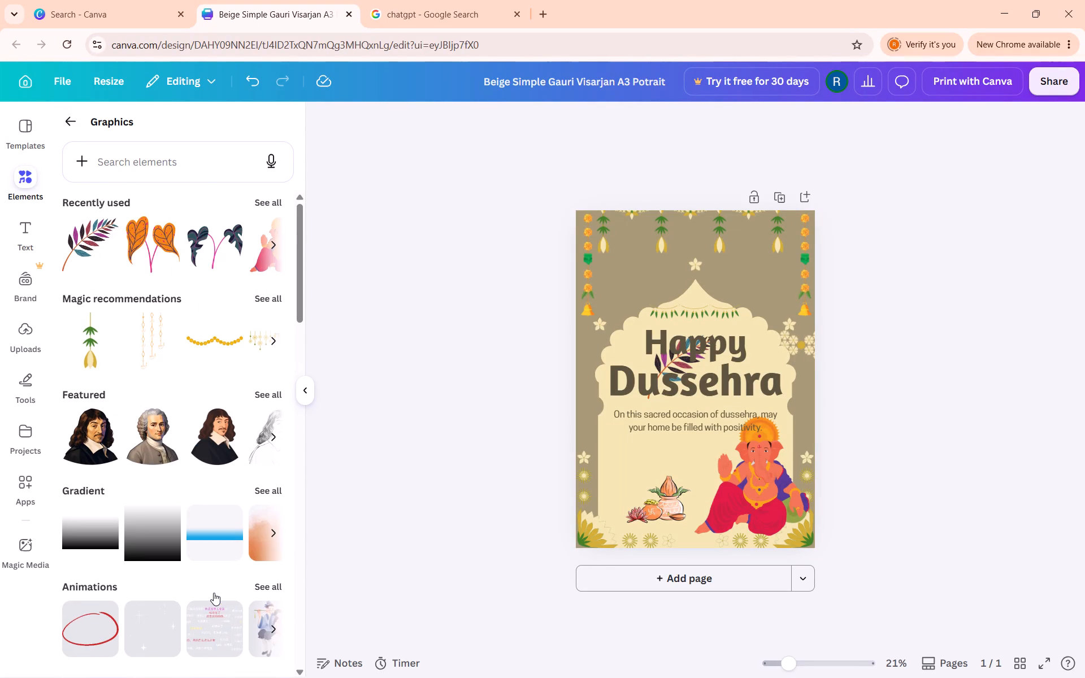
scroll(214, 593, "down", 4)
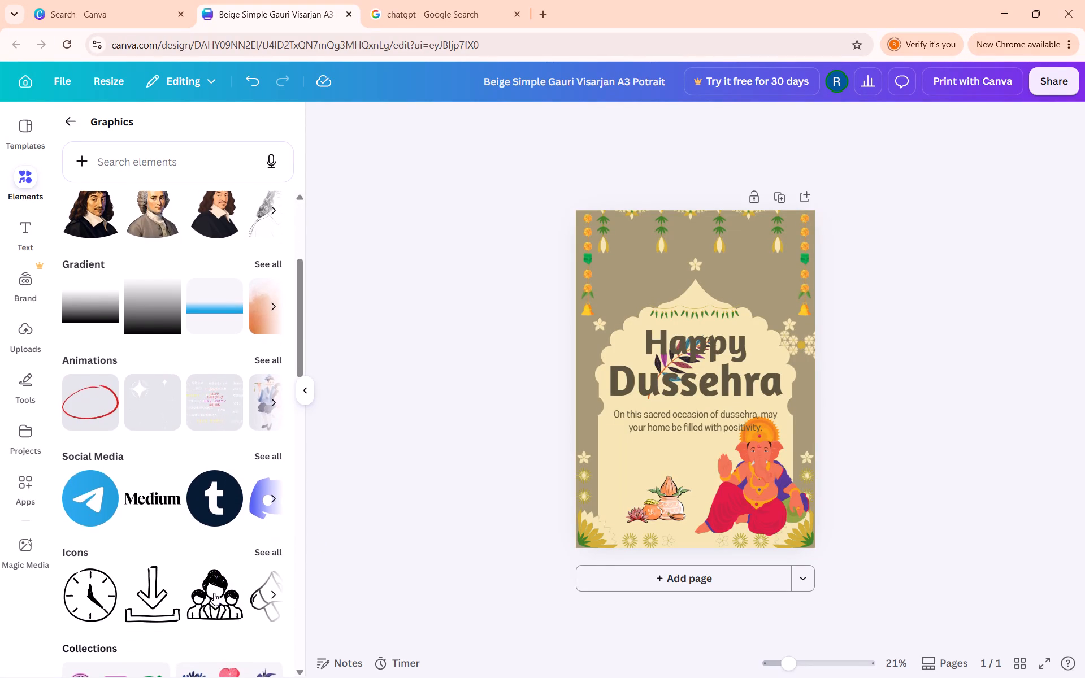
scroll(214, 593, "down", 2)
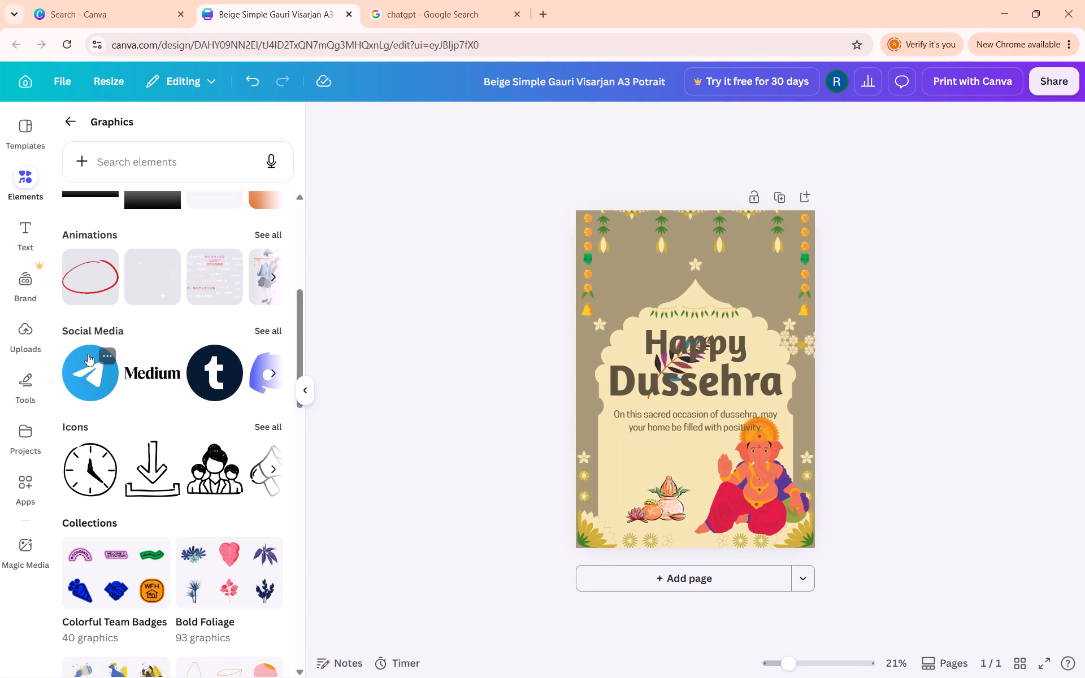
scroll(202, 385, "left", 5)
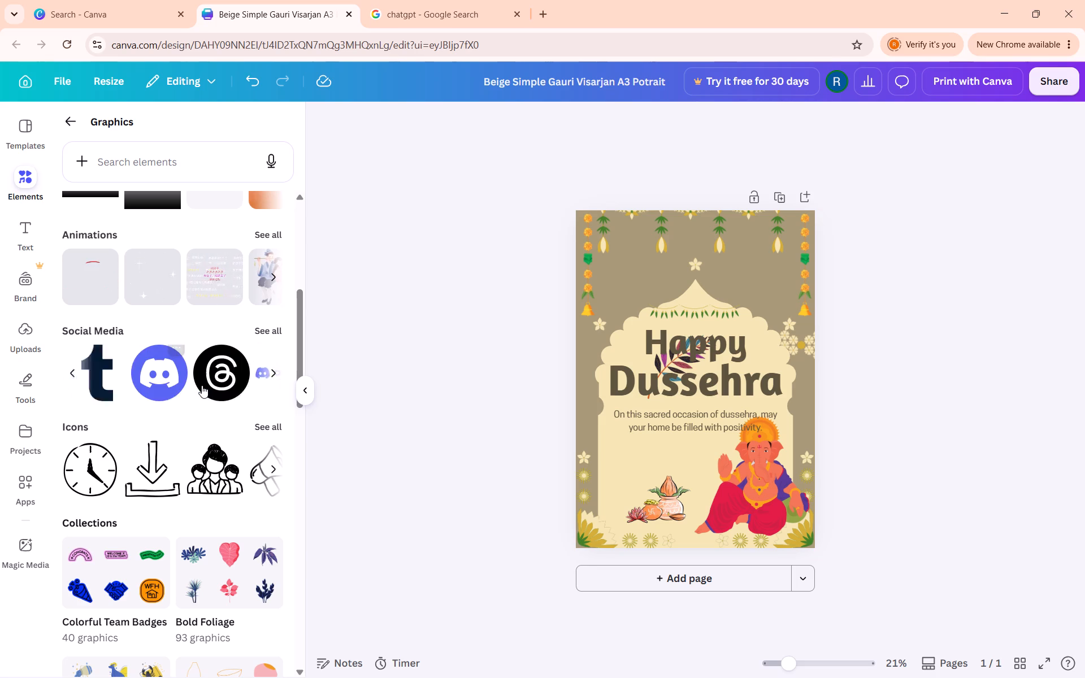
scroll(194, 378, "left", 2)
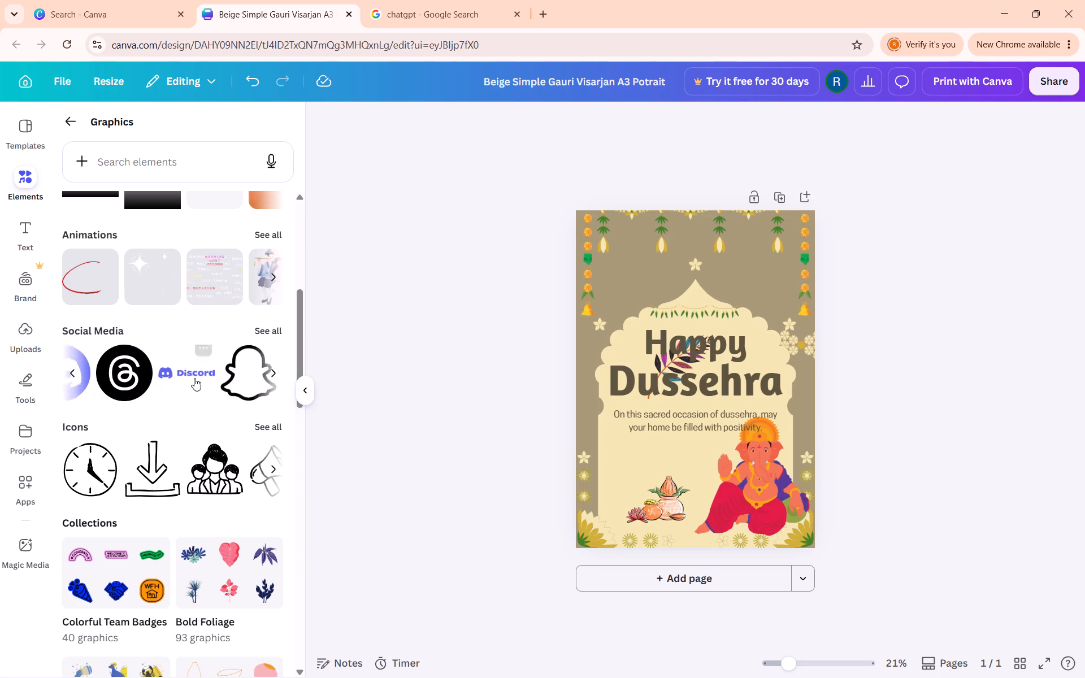
scroll(194, 378, "left", 3)
scroll(194, 378, "right", 1)
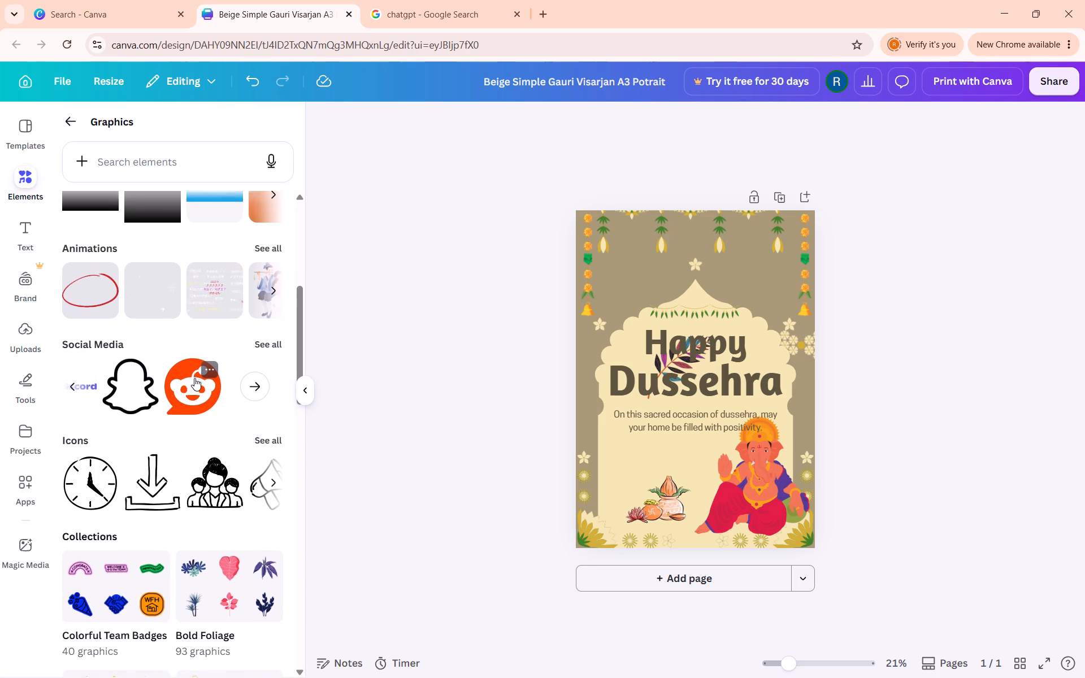
scroll(194, 378, "right", 1)
scroll(194, 378, "down", 2)
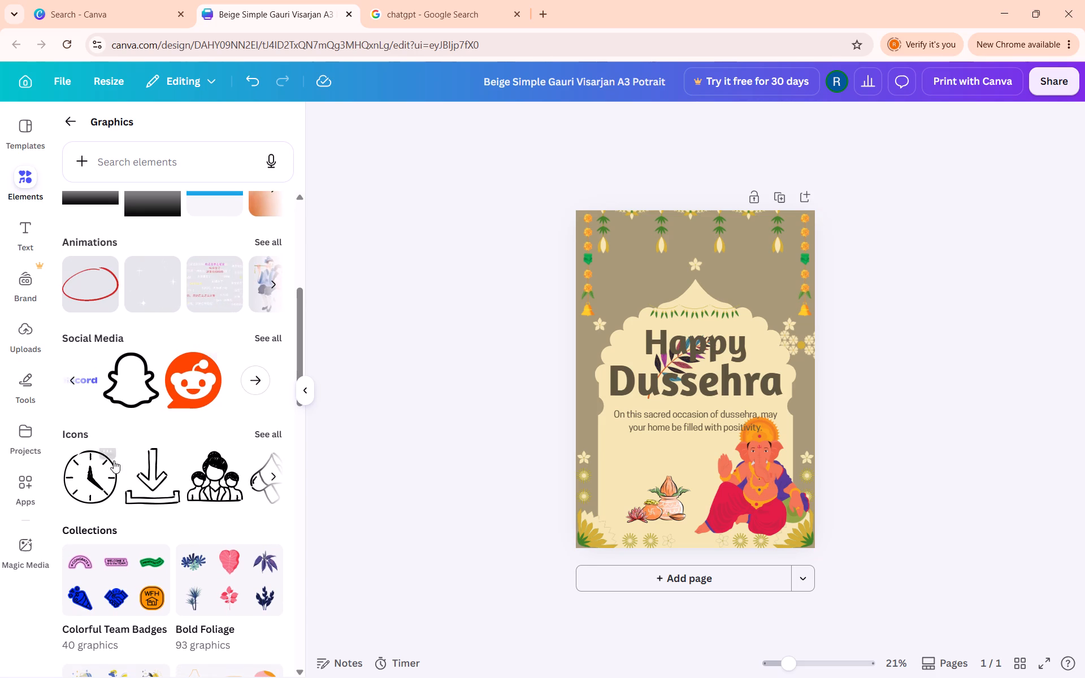
scroll(141, 447, "left", 6)
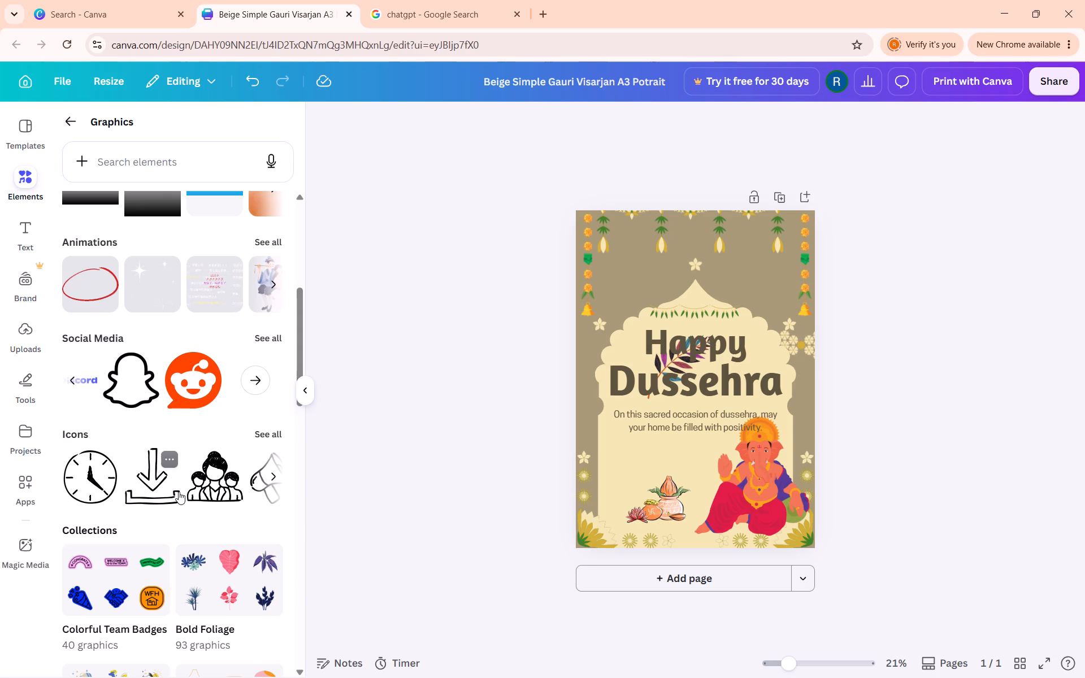
scroll(177, 489, "left", 6)
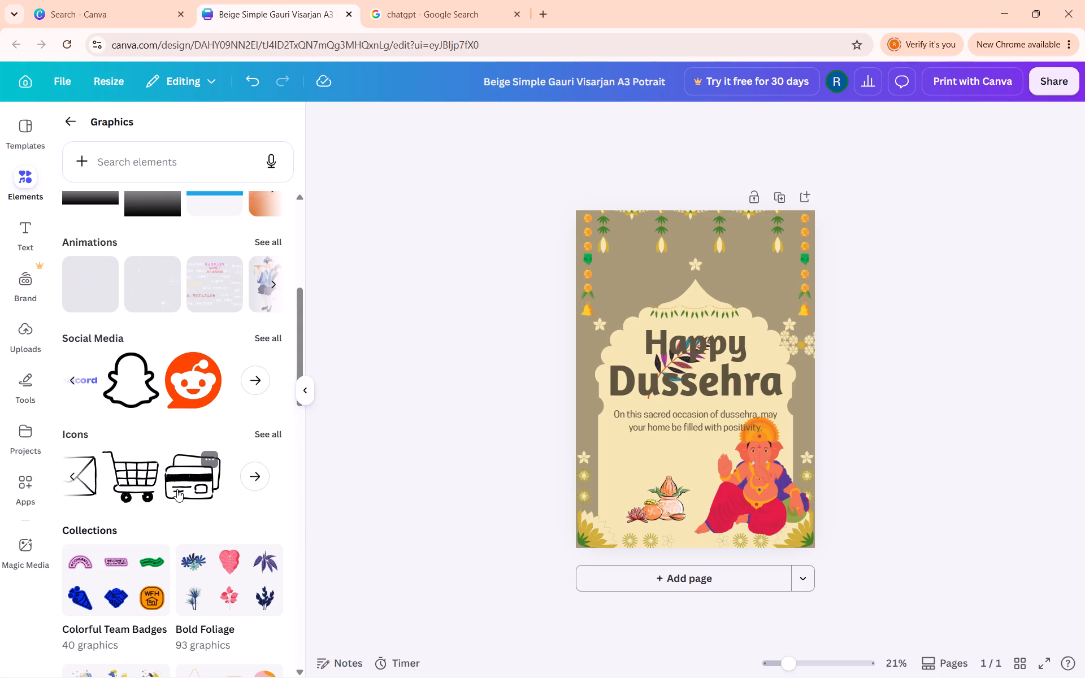
Search the graphics elements for "pepoles".
left_click(171, 169)
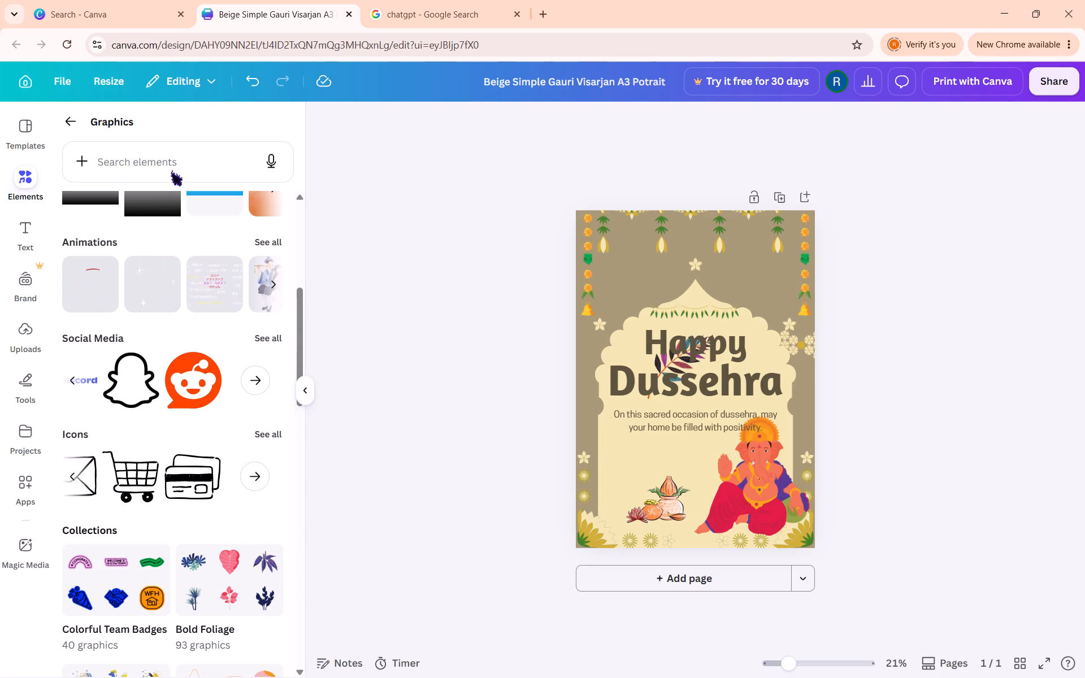
key("p")
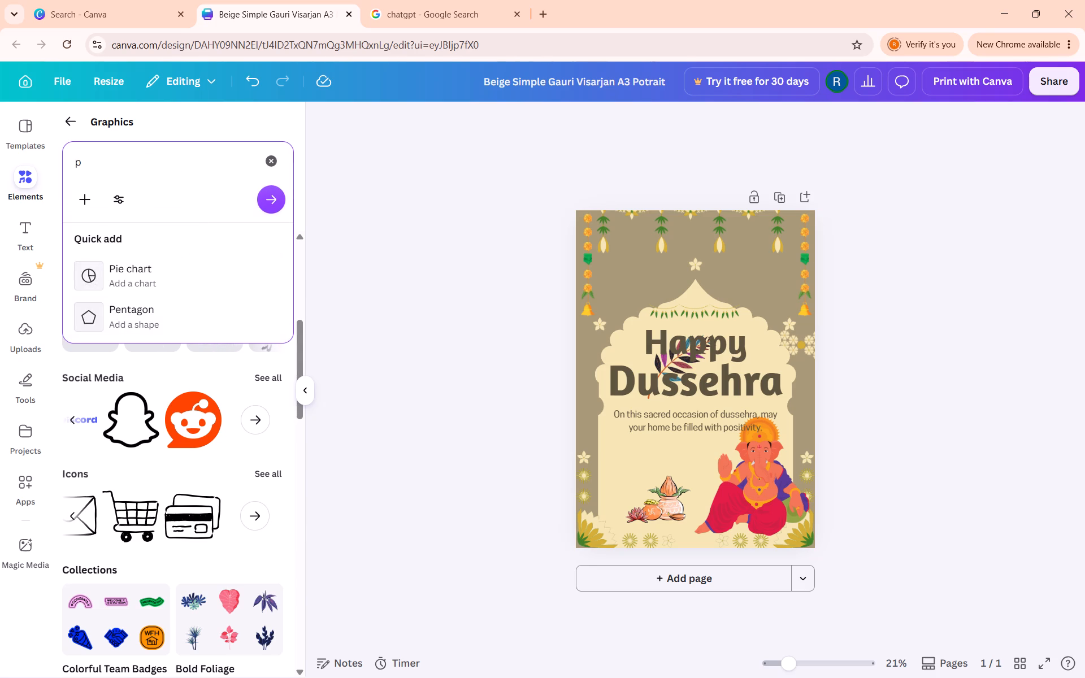
type("epoles")
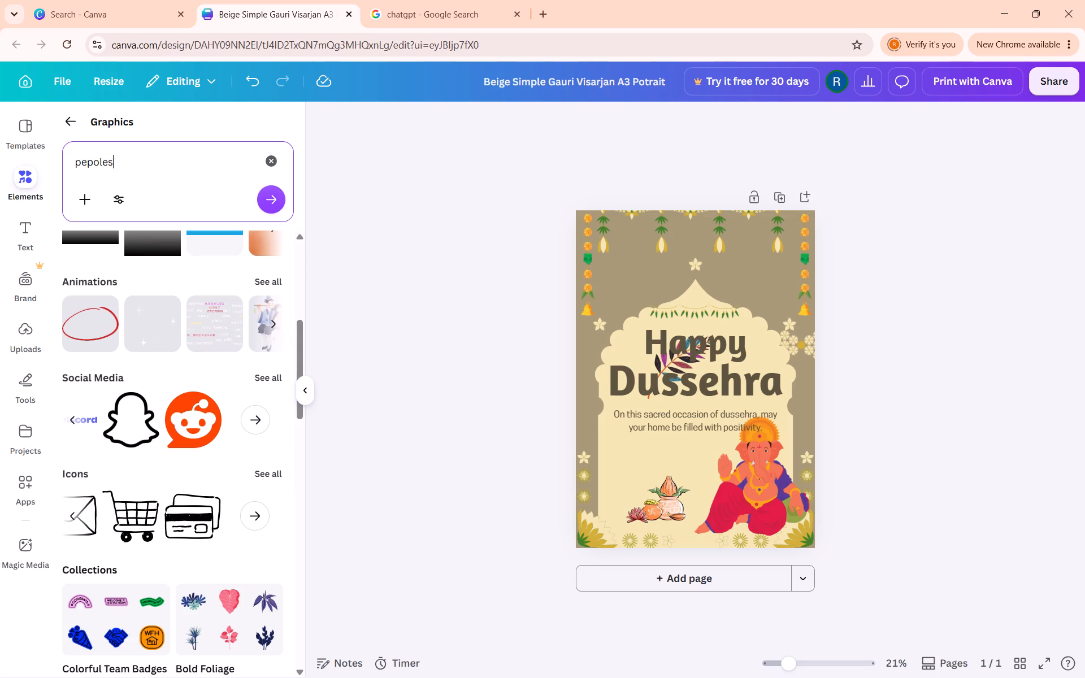
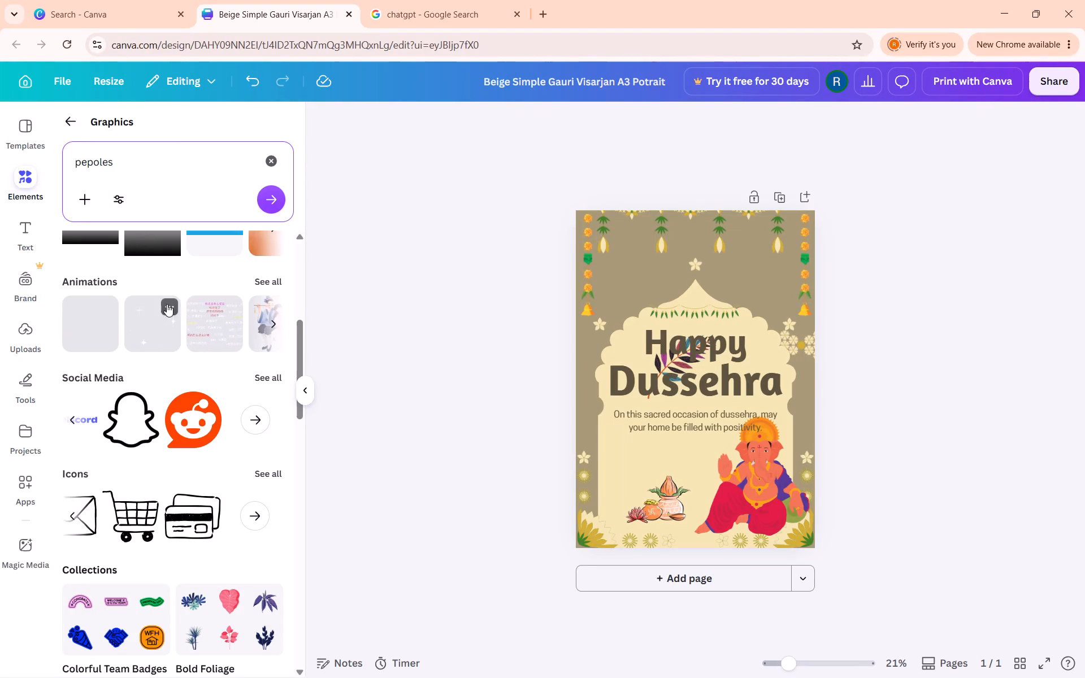
Run the graphics search for "pepoles".
scroll(167, 304, "up", 6)
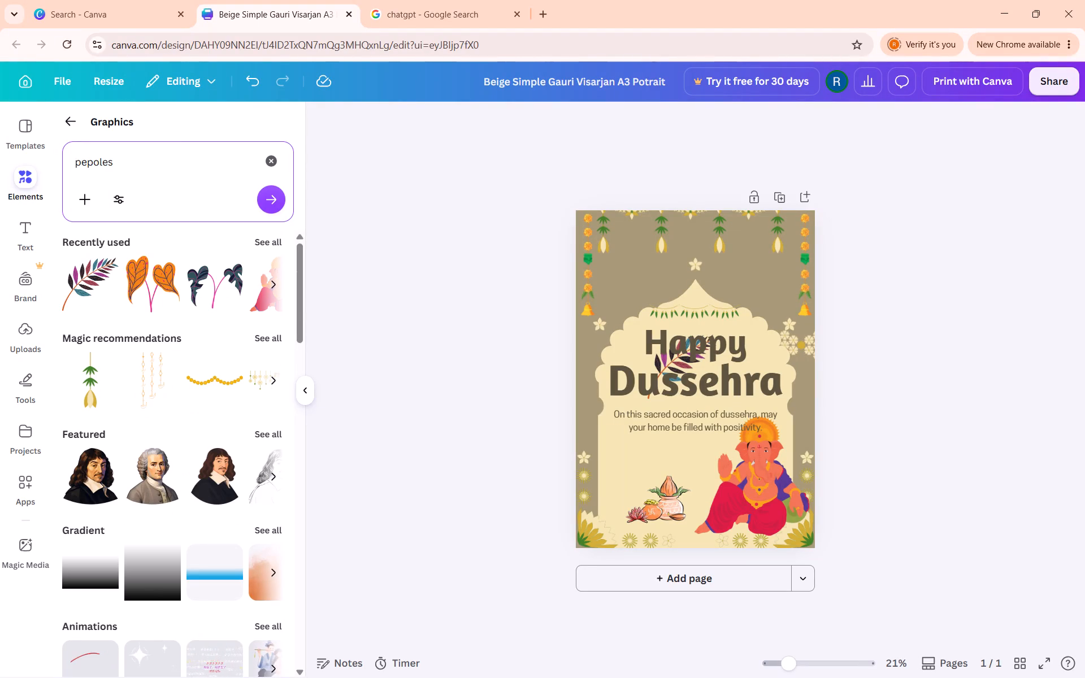
key("BackSpace")
key("BackSpace")
key("BackSpace")
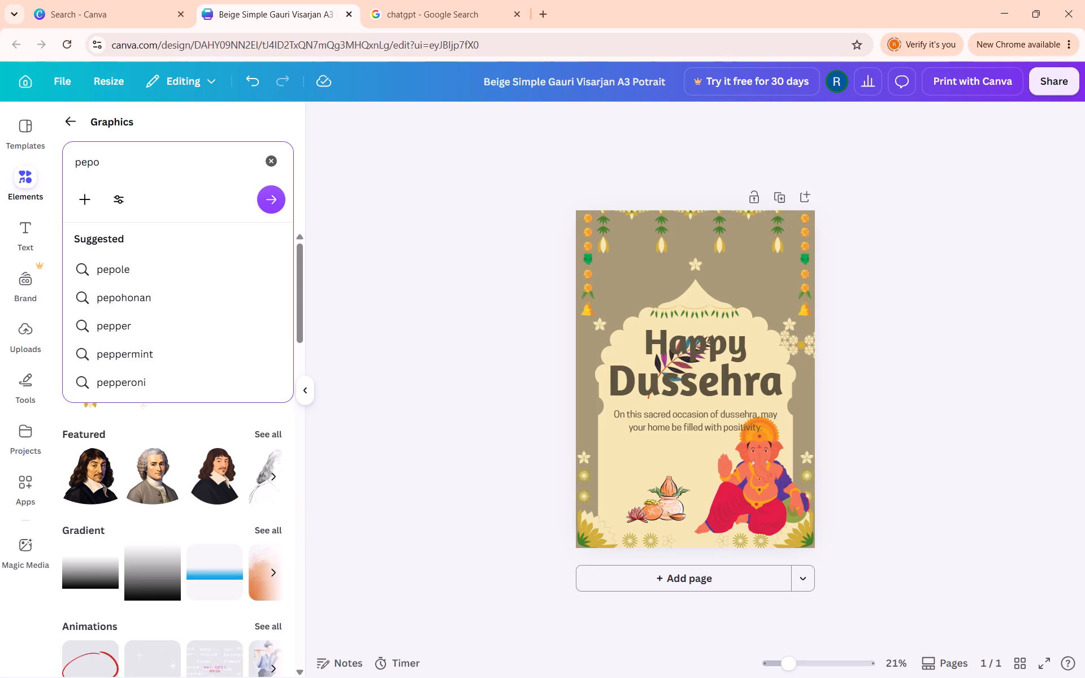
type("les")
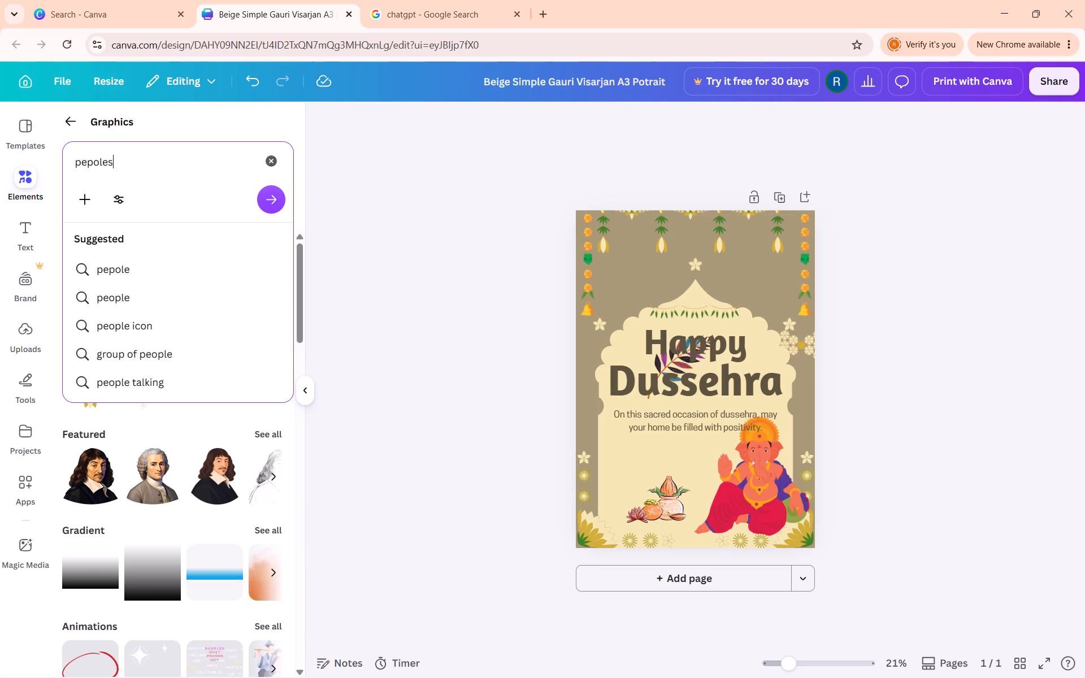
key("Return")
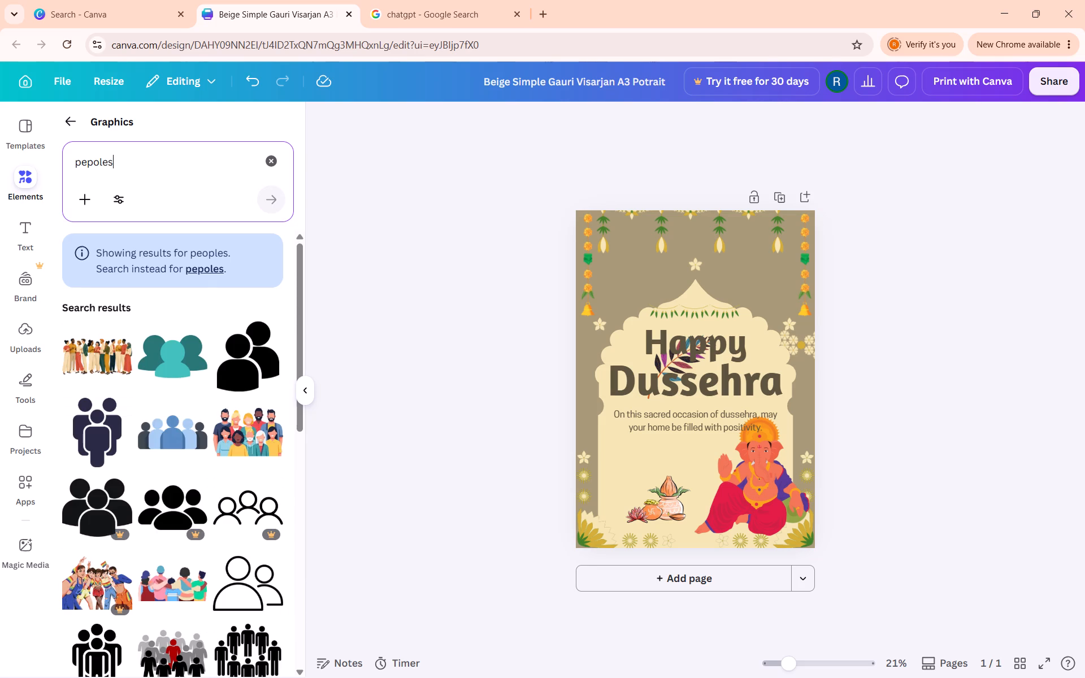
Add the graphic of people standing in a row, shrink it, and place it below the greeting text, above the kalash.
left_click(88, 359)
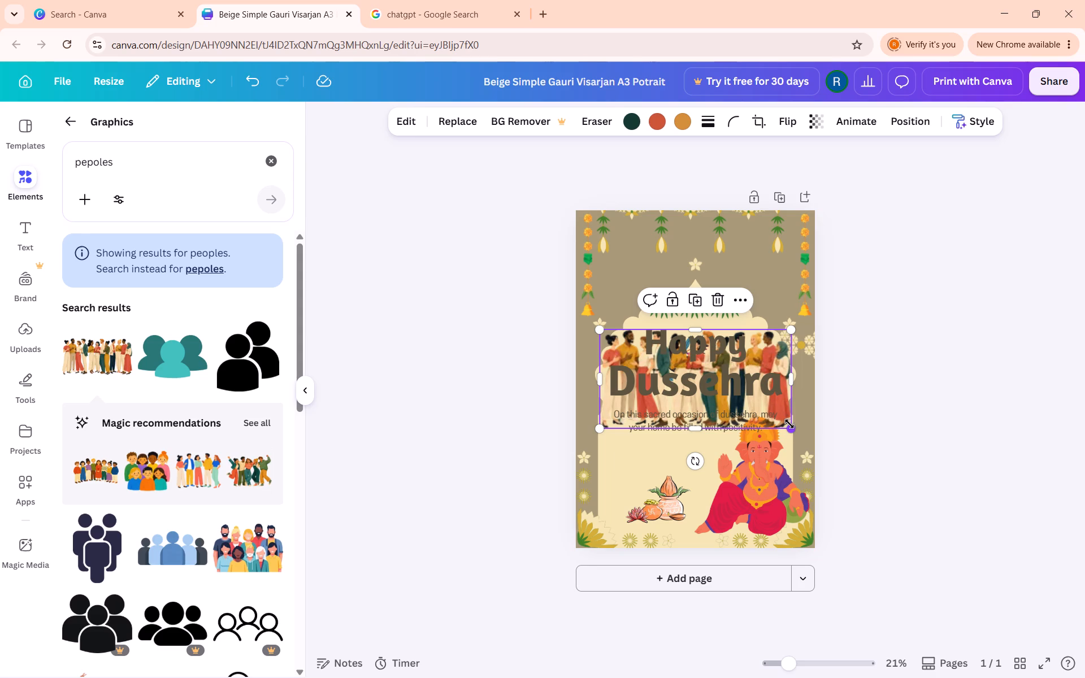
left_click_drag(790, 427, 708, 321)
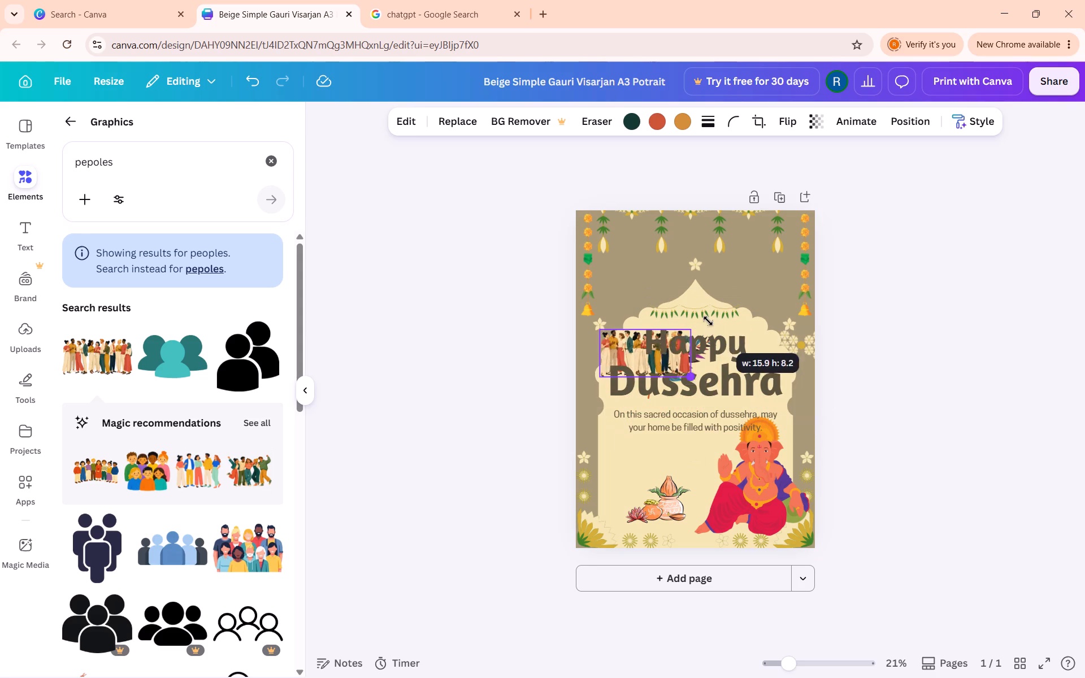
left_click_drag(708, 321, 680, 329)
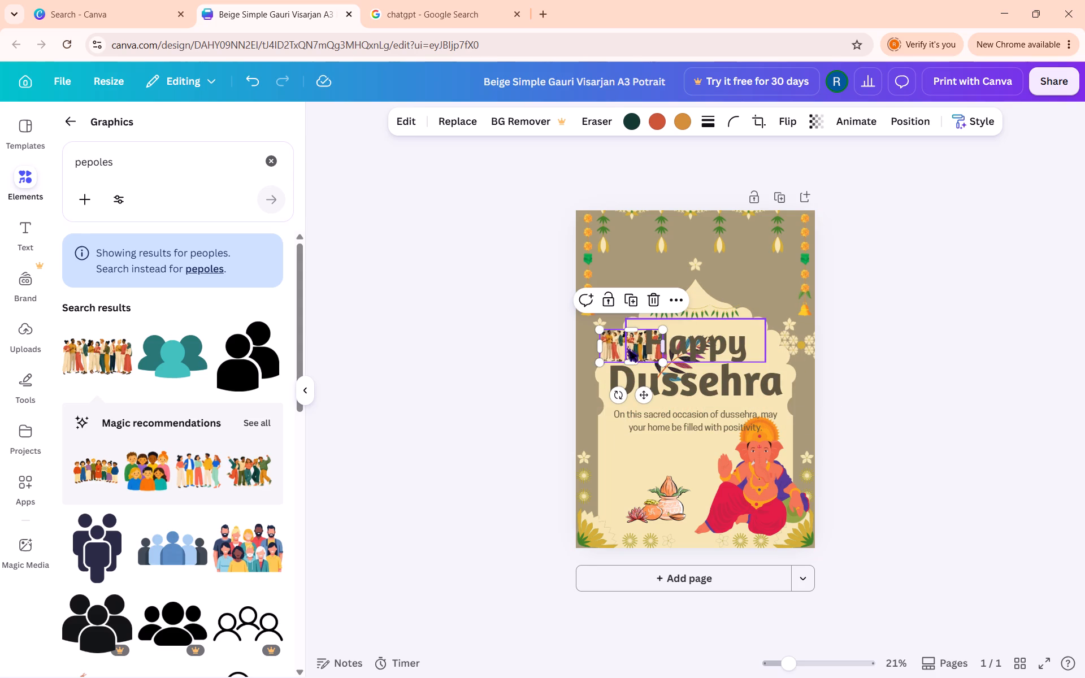
left_click_drag(607, 342, 610, 293)
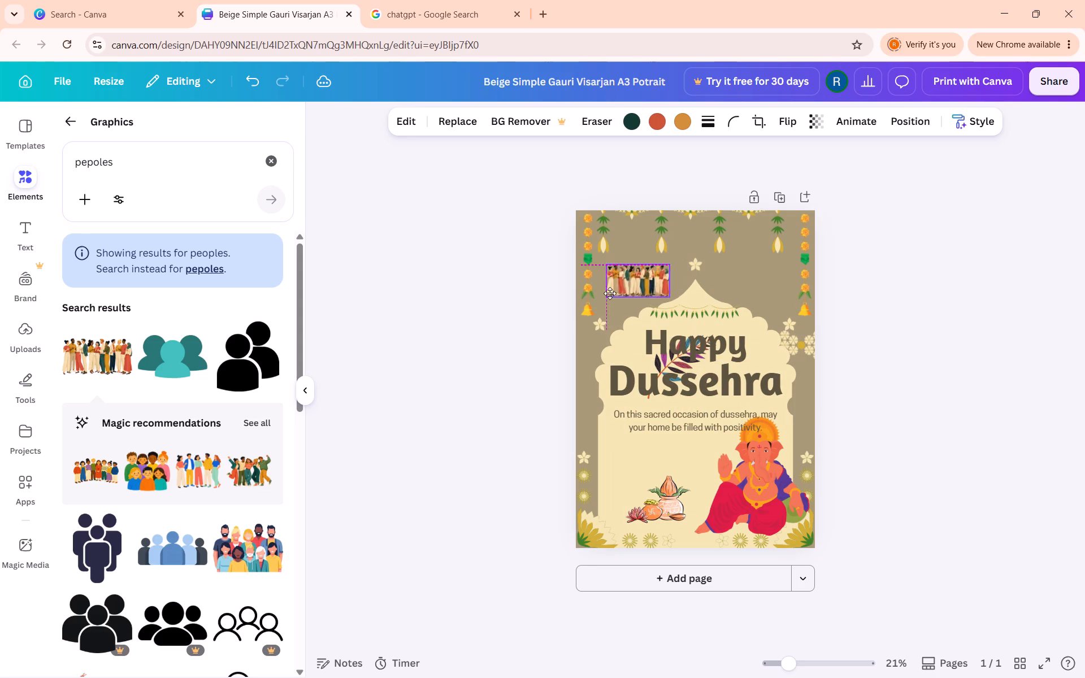
left_click_drag(610, 293, 607, 454)
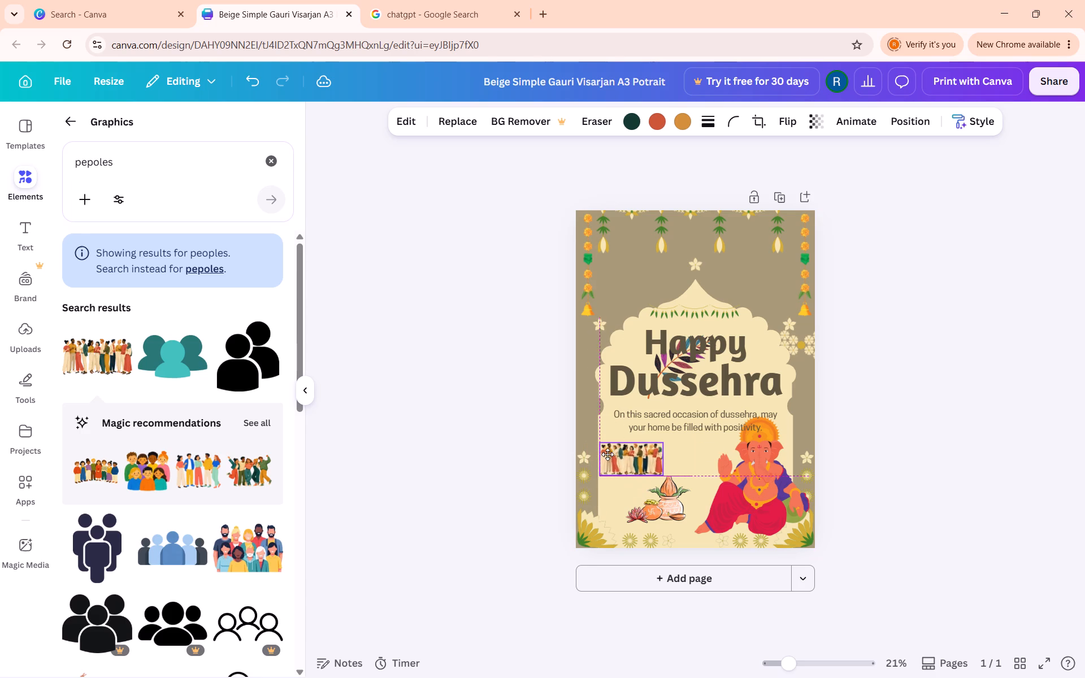
left_click_drag(607, 454, 611, 454)
left_click(611, 454)
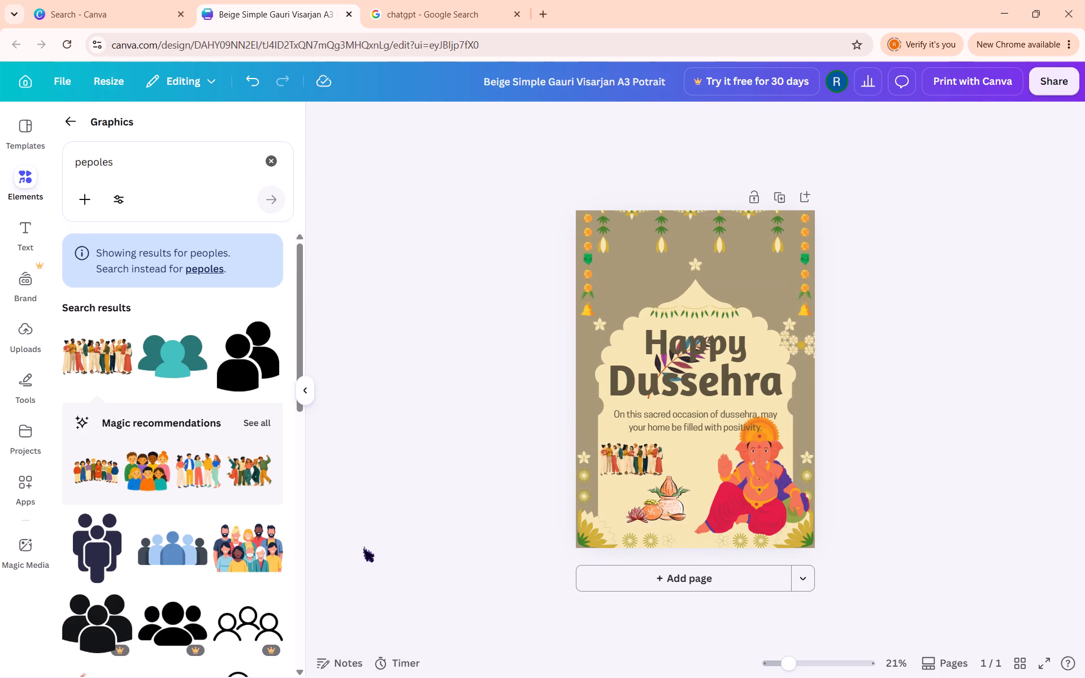
Add the recommended graphic of the cheering group with raised arms, shrink it to a small size, and place it beneath the first people graphic.
left_click(230, 458)
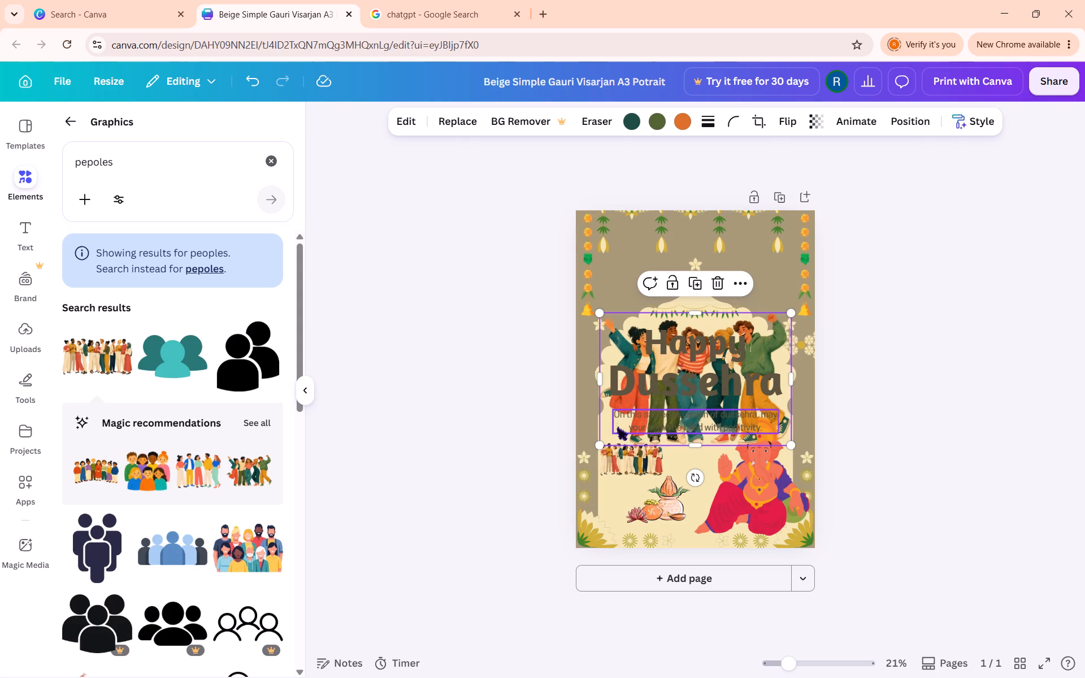
left_click_drag(609, 428, 549, 486)
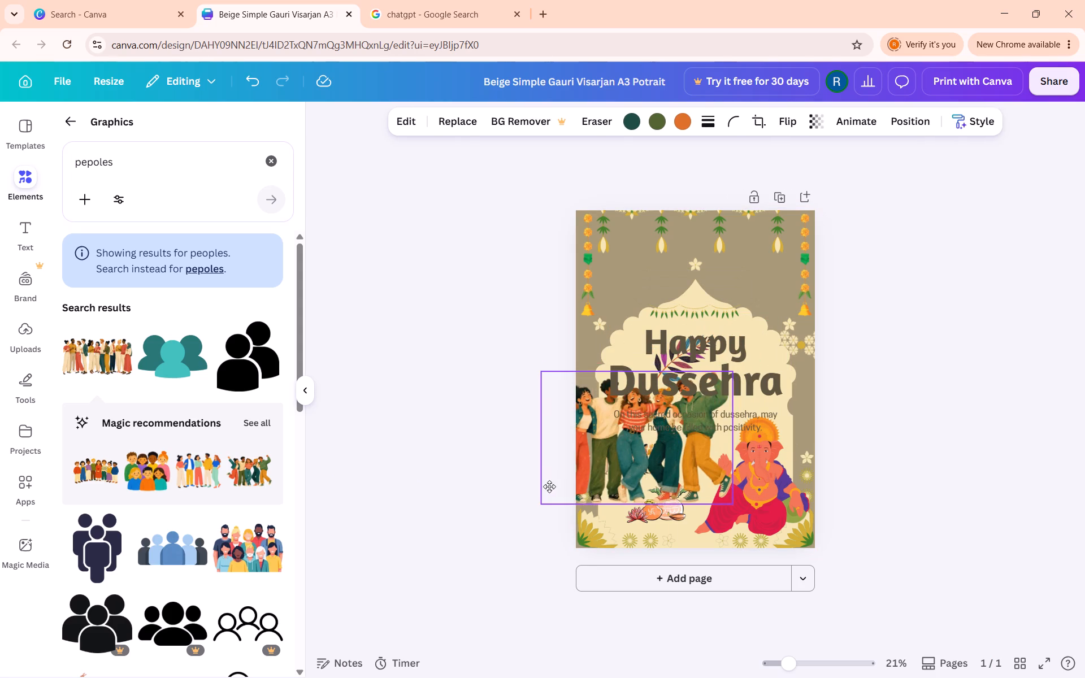
left_click_drag(549, 486, 577, 497)
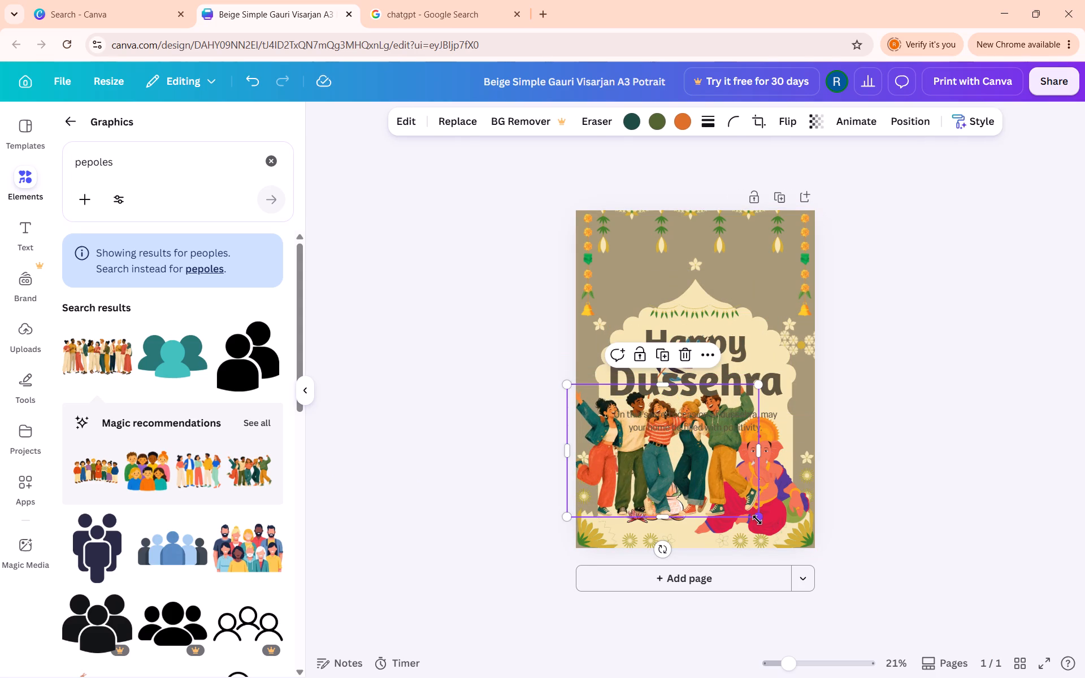
left_click_drag(757, 519, 611, 431)
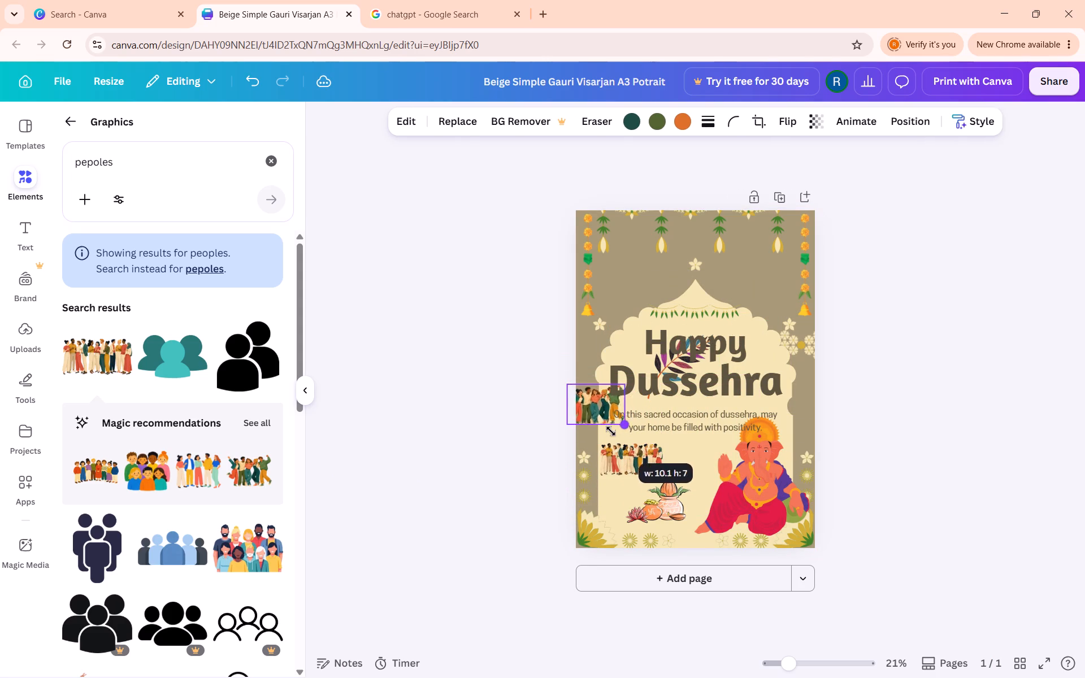
left_click_drag(611, 431, 602, 422)
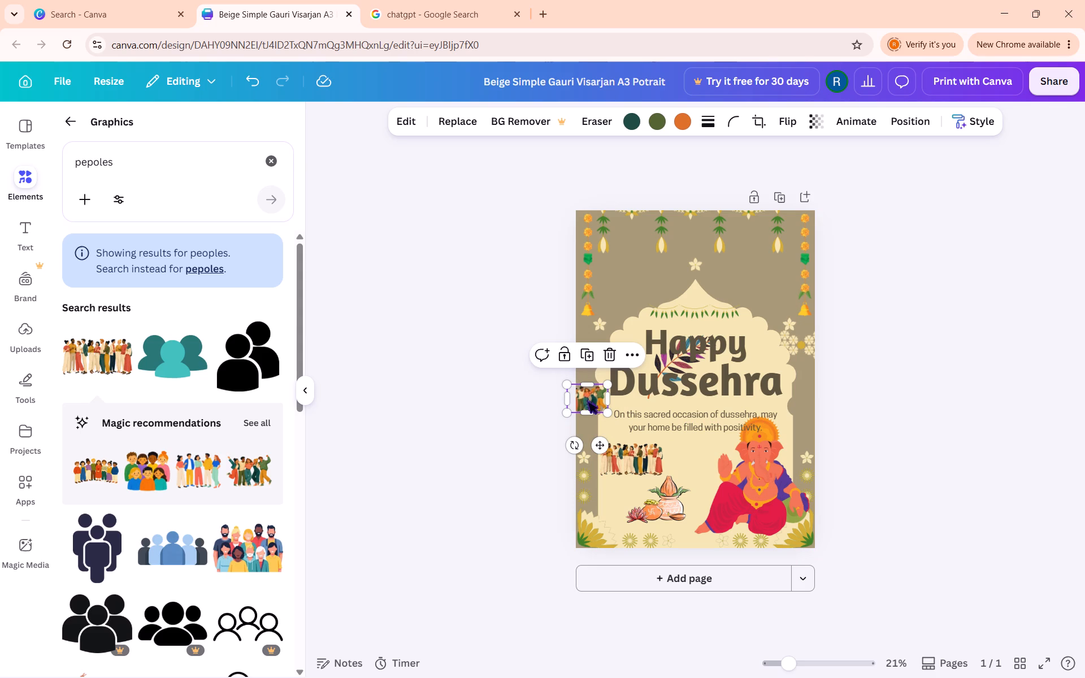
left_click_drag(587, 397, 631, 493)
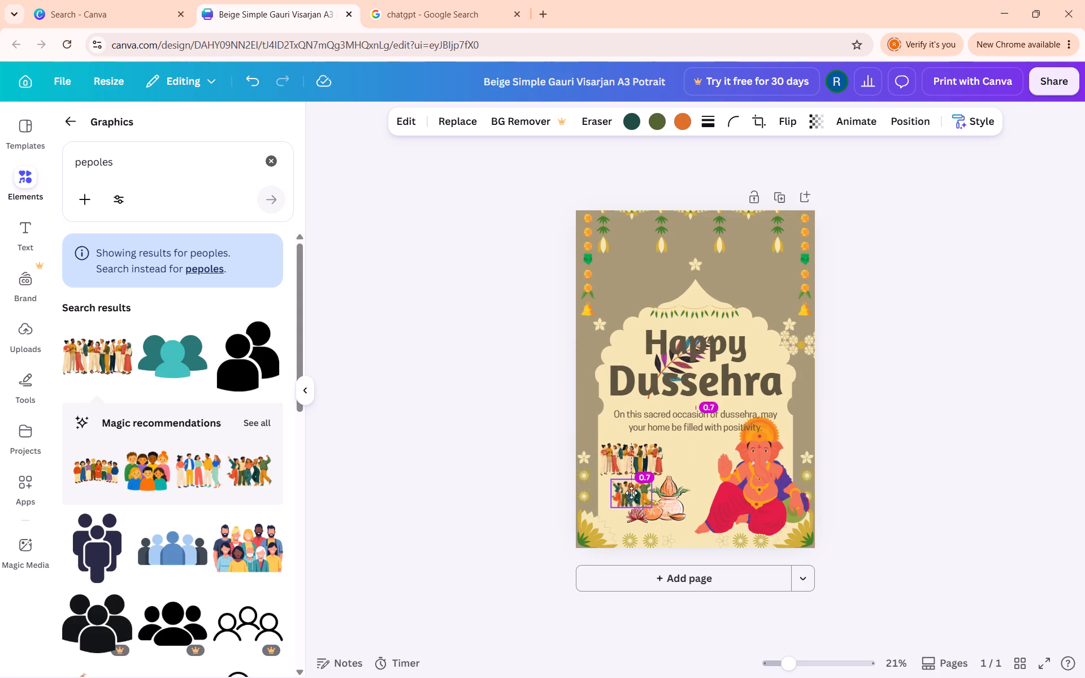
left_click_drag(631, 493, 620, 489)
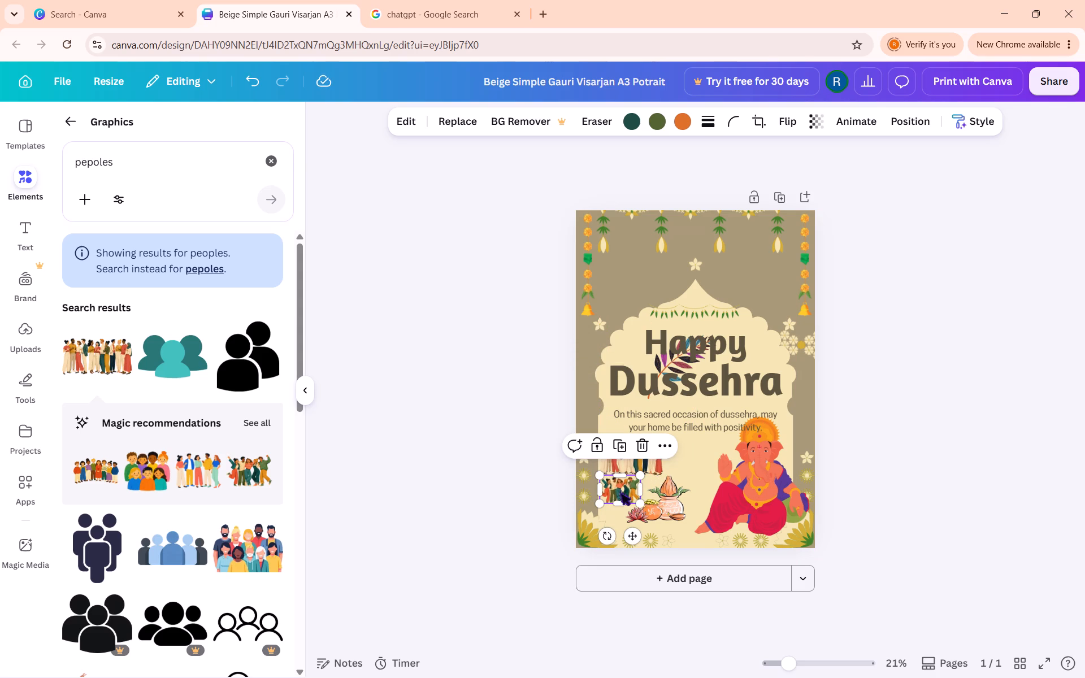
left_click_drag(635, 498, 622, 494)
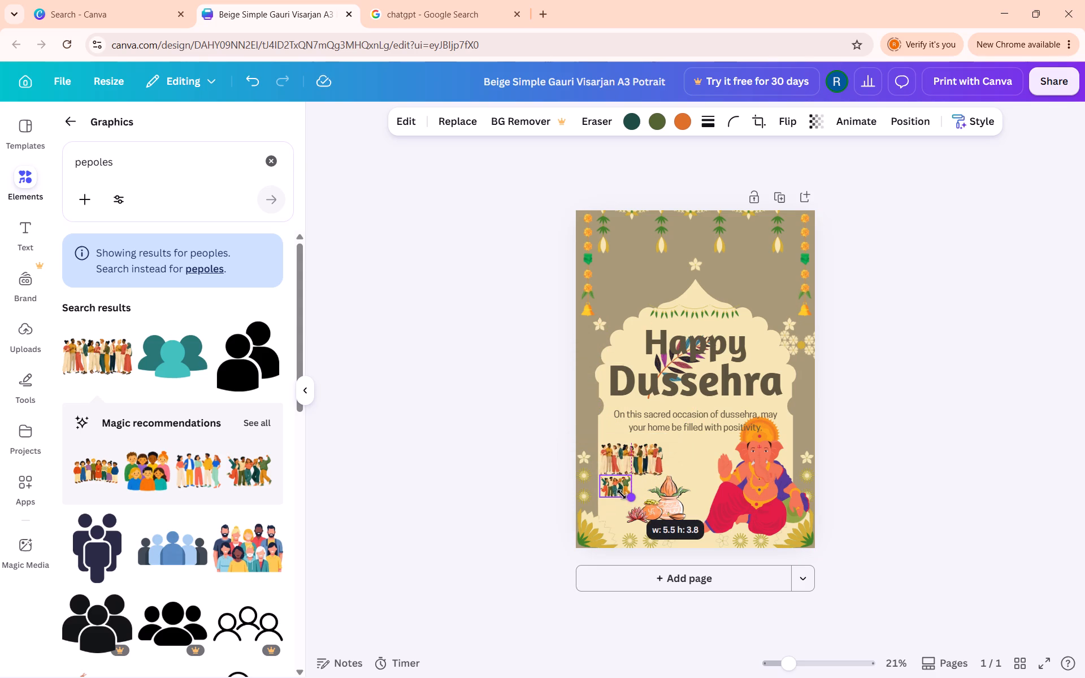
left_click_drag(622, 494, 615, 493)
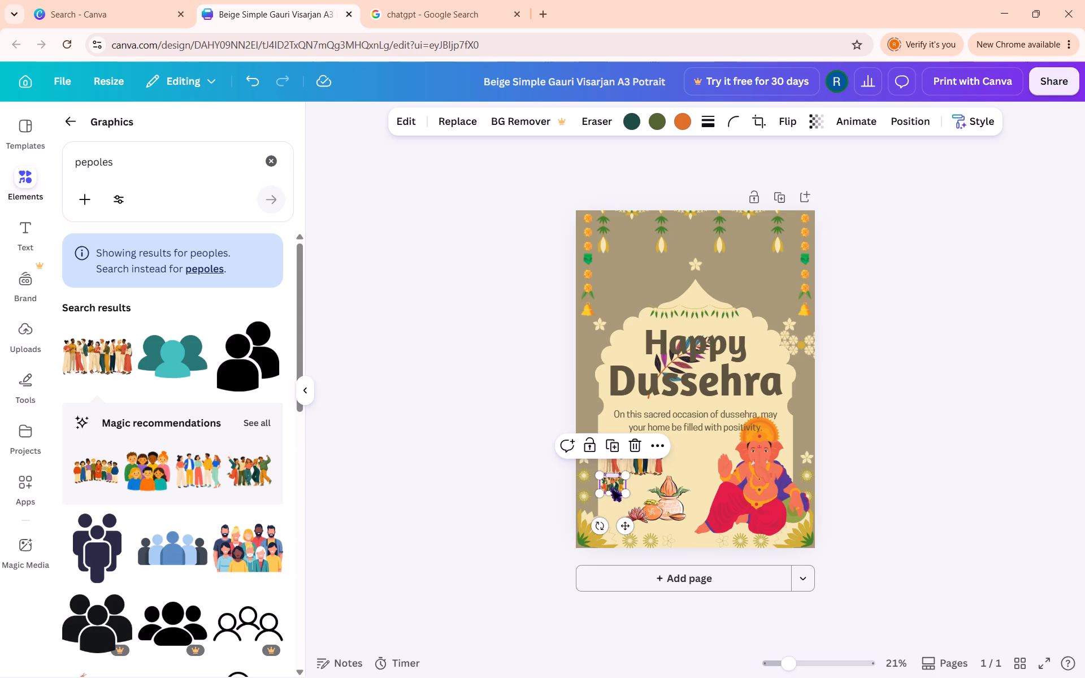
left_click(610, 483)
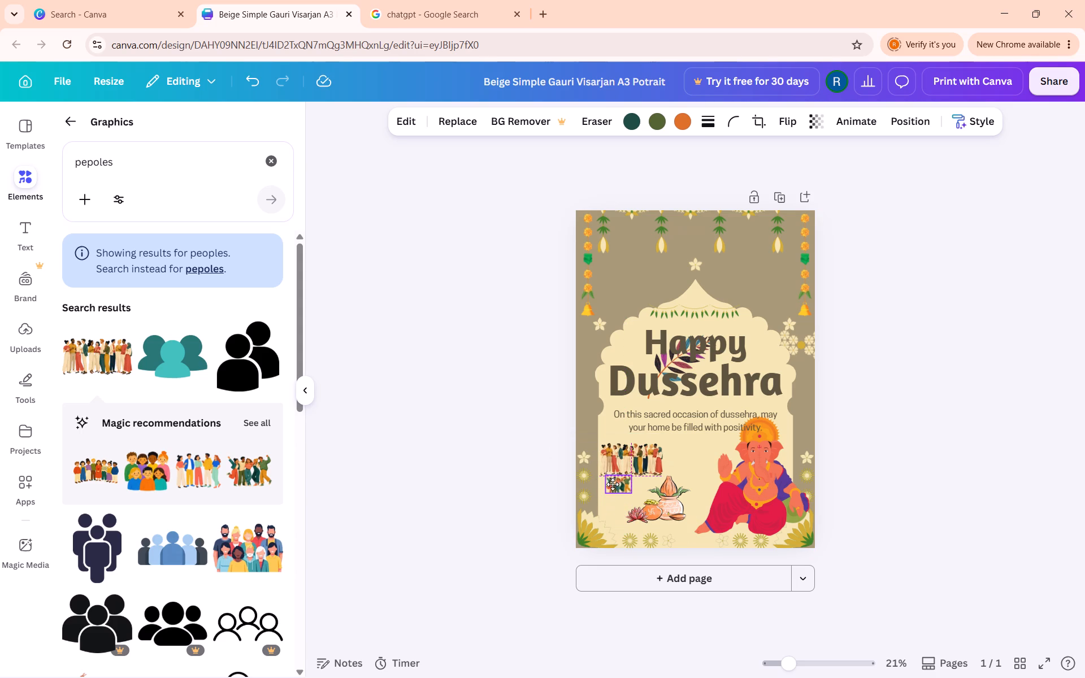
left_click(641, 482)
left_click(476, 475)
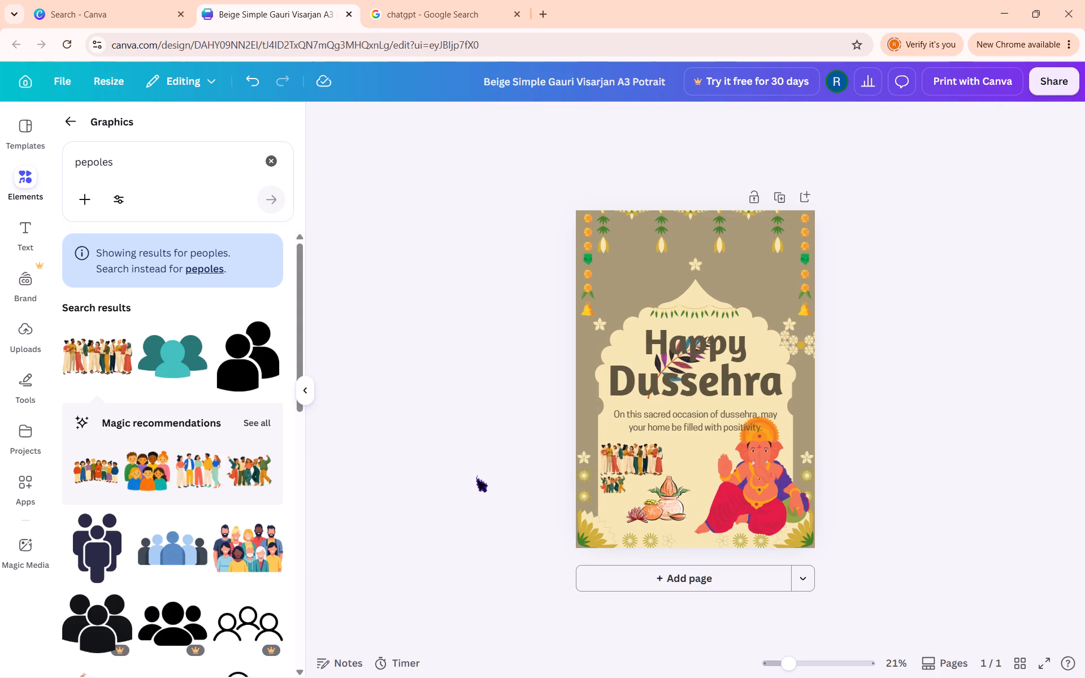
Browse further down the "pepoles" graphics results for more people illustrations.
scroll(212, 540, "down", 5)
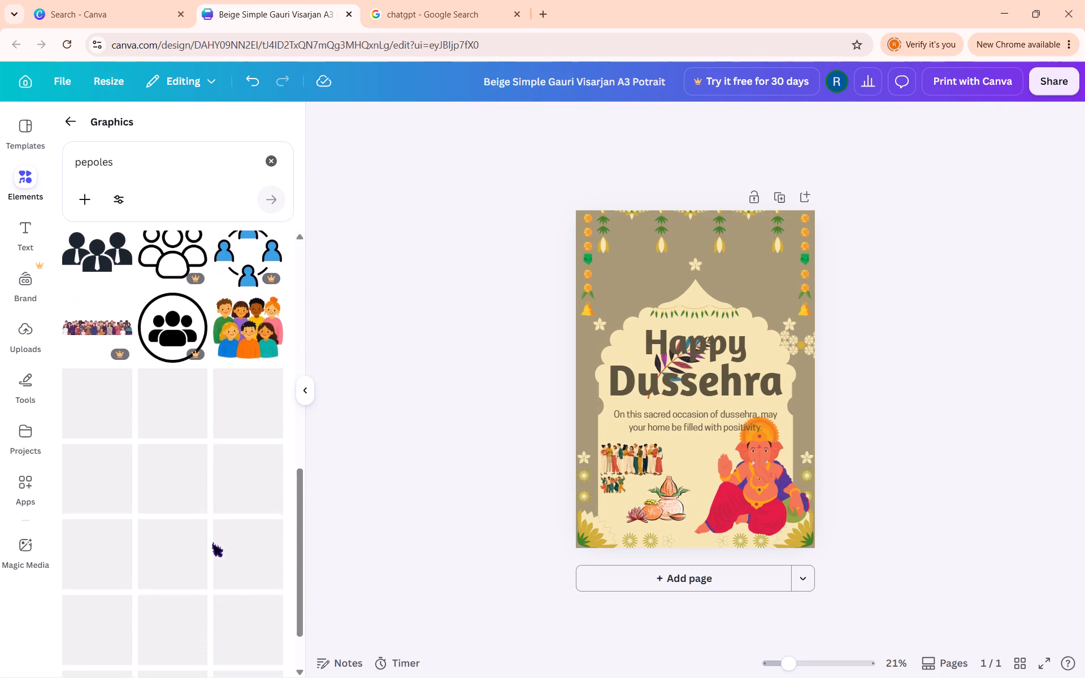
scroll(212, 540, "down", 2)
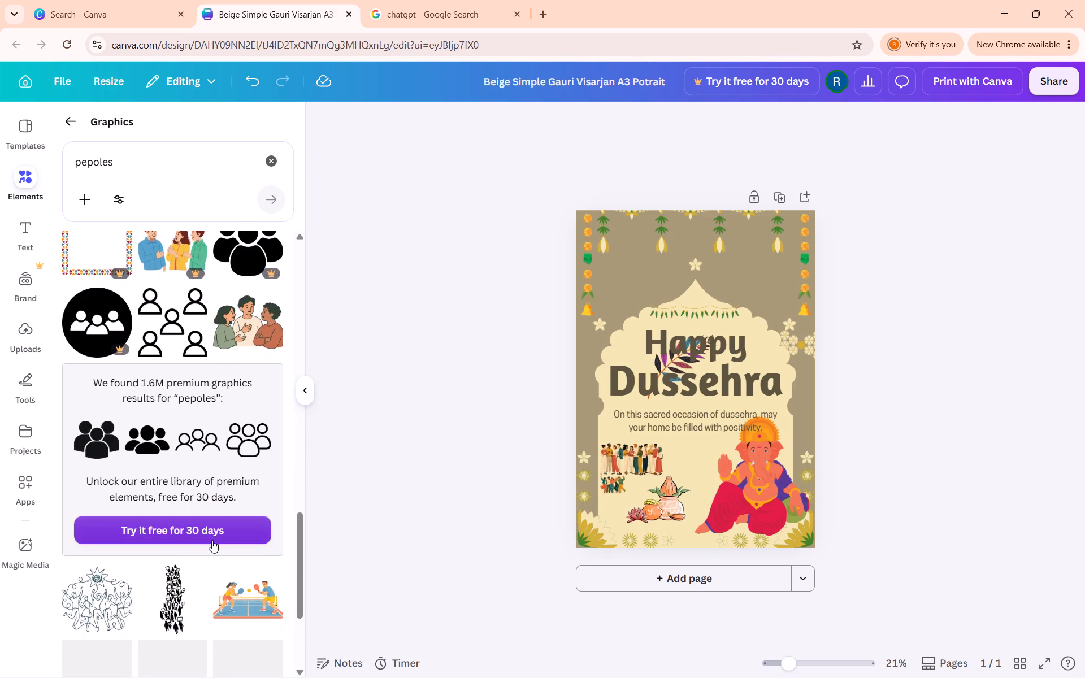
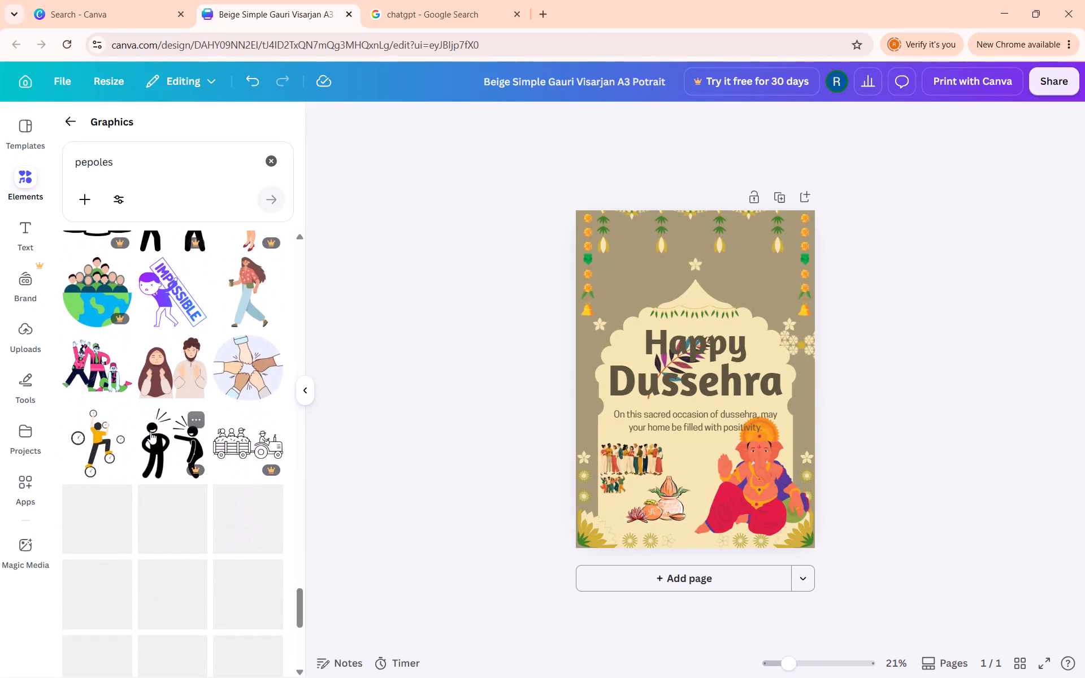
Look through the remaining "pepoles" graphics results for another suitable people illustration.
scroll(157, 389, "down", 1)
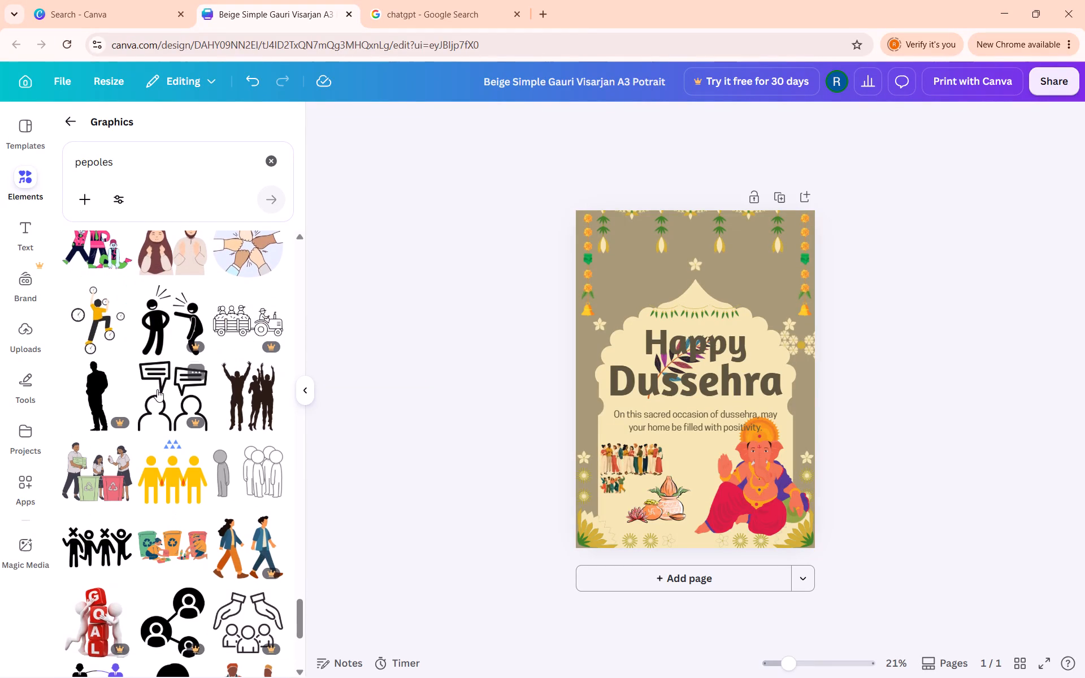
scroll(157, 389, "down", 6)
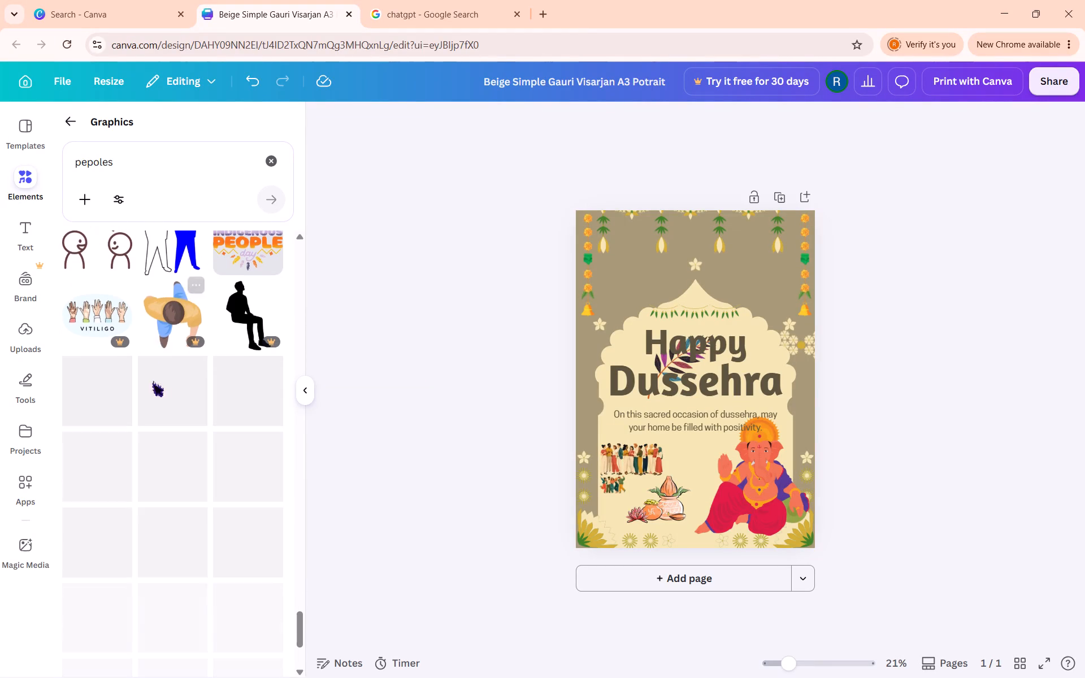
scroll(199, 322, "down", 7)
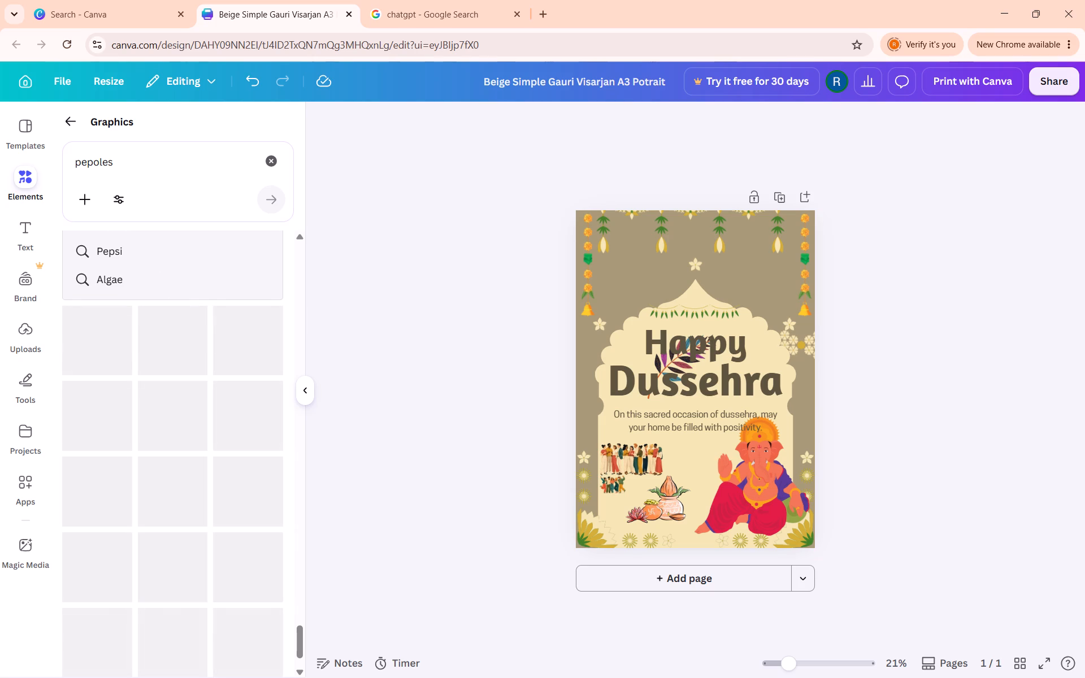
Replace the graphics search term with "celebrations" and run the search.
left_click(172, 171)
key("BackSpace")
key("BackSpace")
key("BackSpace")
key("BackSpace")
key("BackSpace")
key("BackSpace")
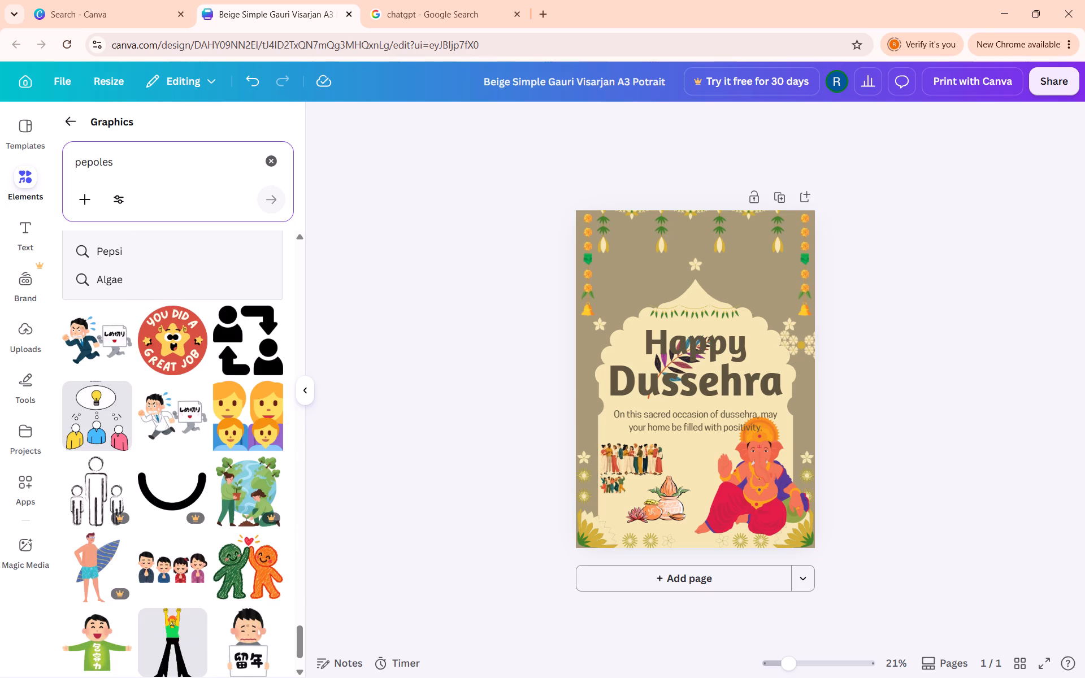
left_click(161, 160)
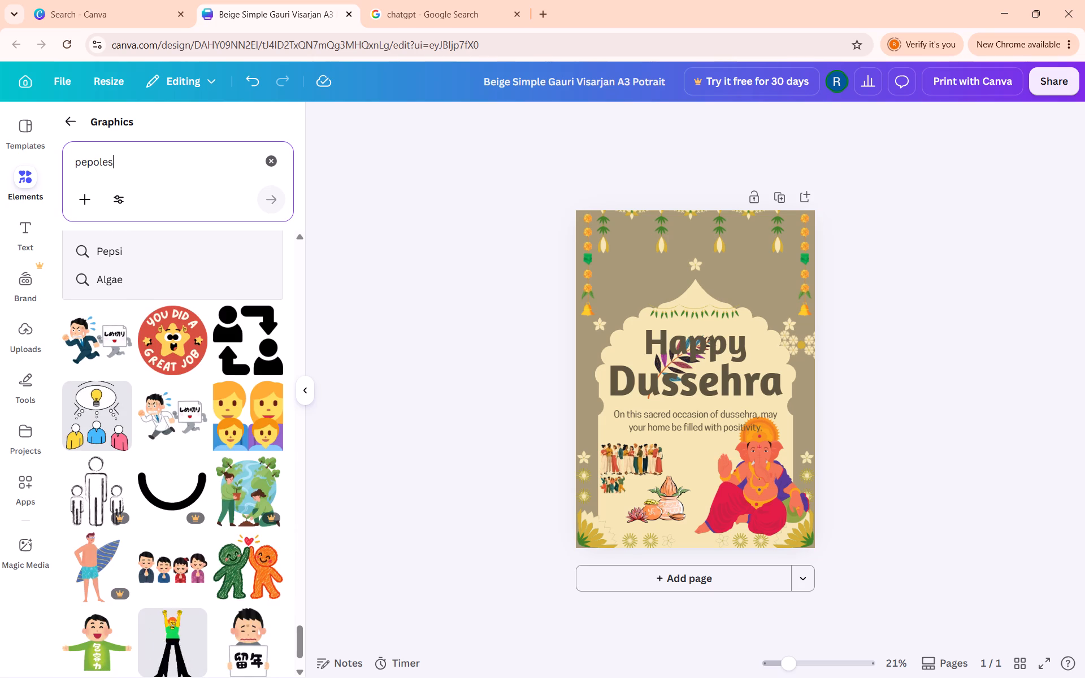
key("BackSpace")
key("BackSpace")
key("BackSpace")
key("BackSpace")
key("BackSpace")
key("BackSpace")
key("BackSpace")
key("BackSpace")
key("BackSpace")
key("BackSpace")
key("BackSpace")
key("BackSpace")
key("BackSpace")
key("BackSpace")
key("BackSpace")
key("BackSpace")
key("BackSpace")
key("BackSpace")
type("celebrations")
key("Return")
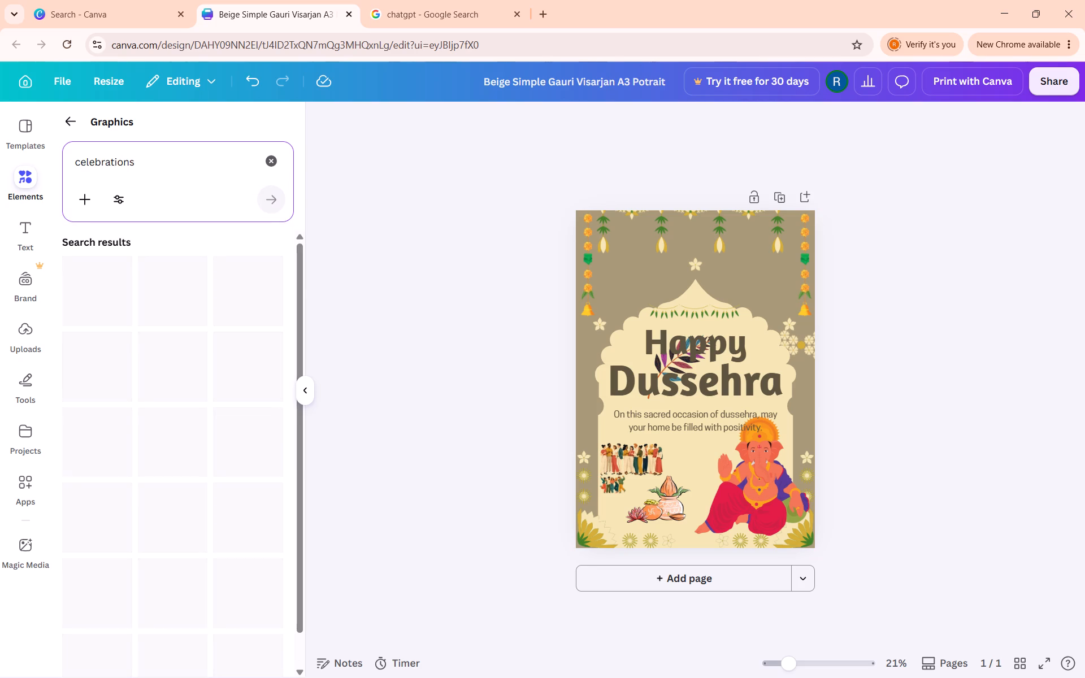
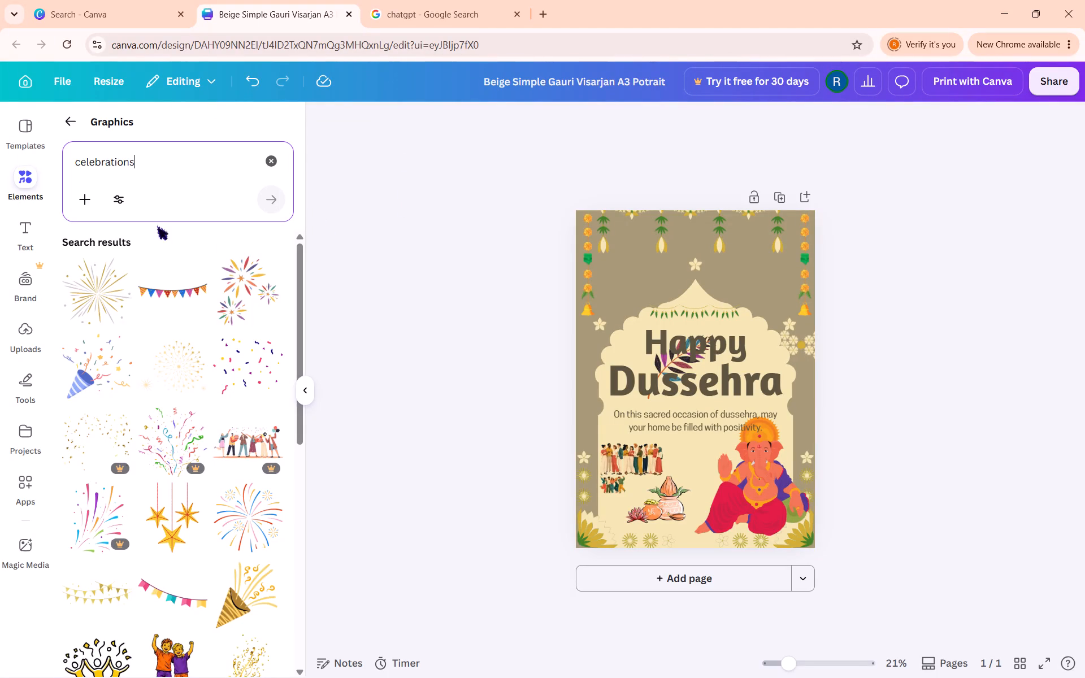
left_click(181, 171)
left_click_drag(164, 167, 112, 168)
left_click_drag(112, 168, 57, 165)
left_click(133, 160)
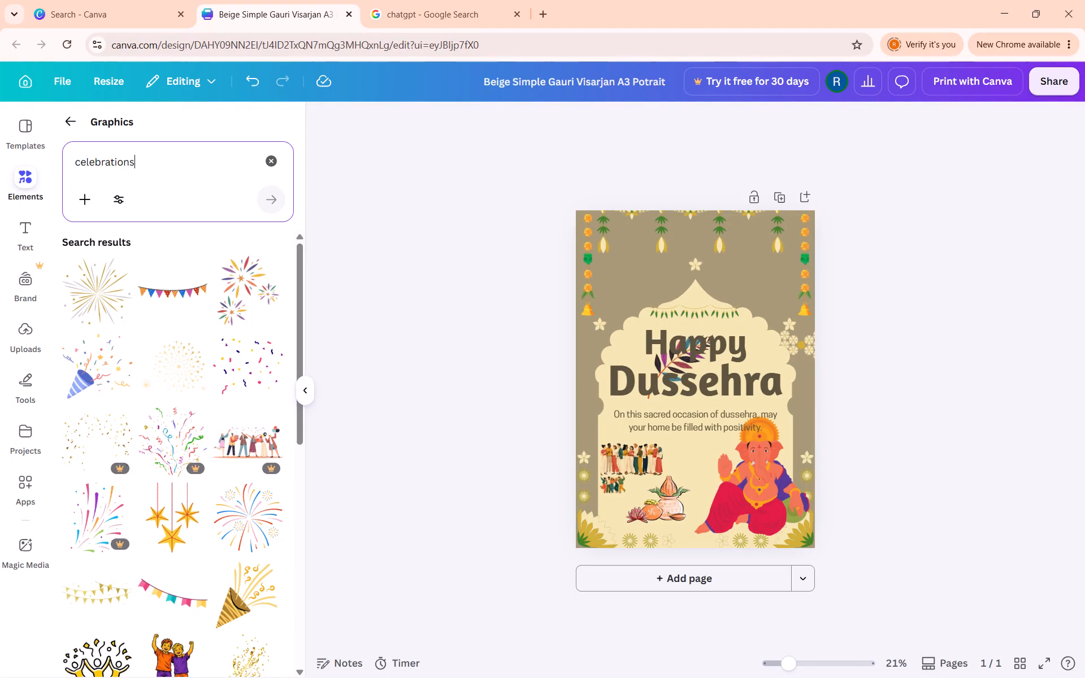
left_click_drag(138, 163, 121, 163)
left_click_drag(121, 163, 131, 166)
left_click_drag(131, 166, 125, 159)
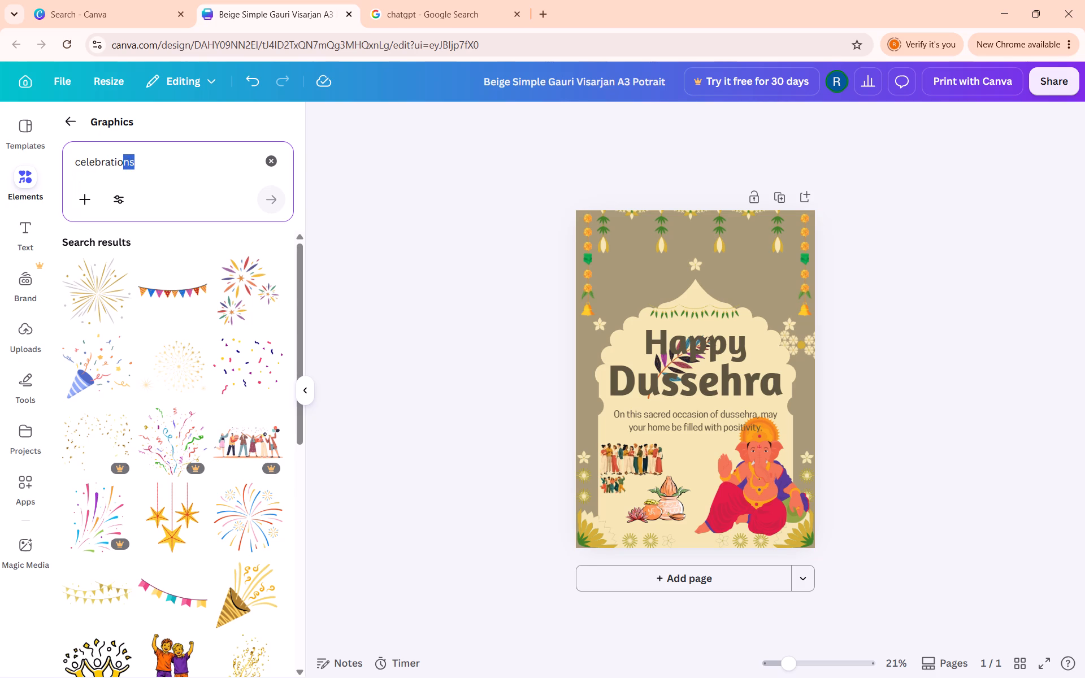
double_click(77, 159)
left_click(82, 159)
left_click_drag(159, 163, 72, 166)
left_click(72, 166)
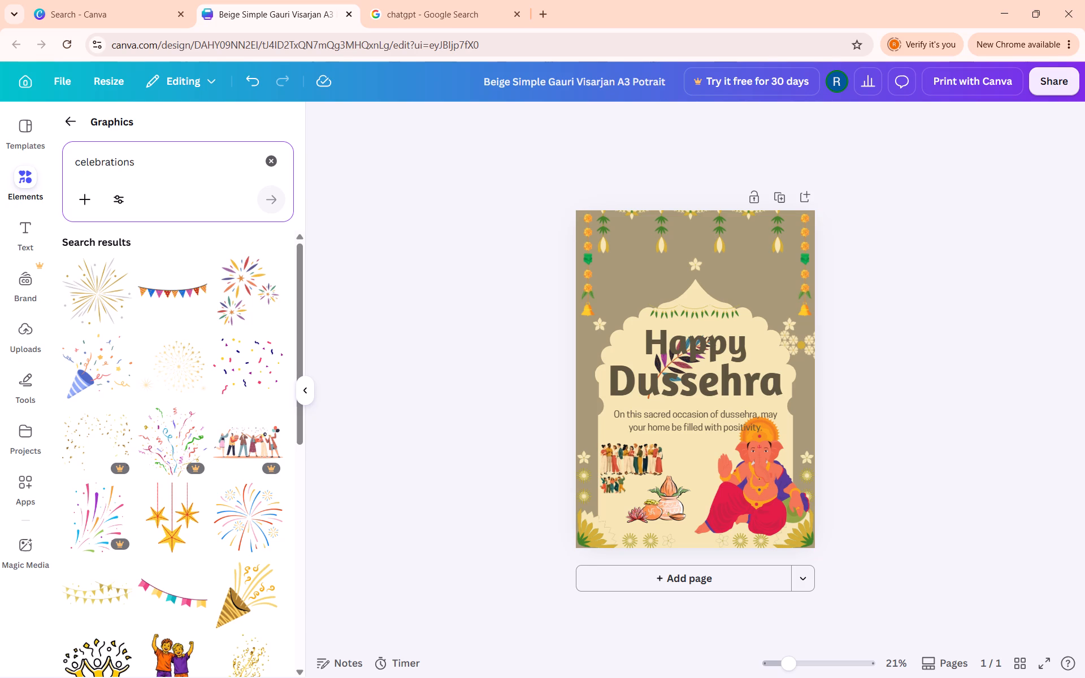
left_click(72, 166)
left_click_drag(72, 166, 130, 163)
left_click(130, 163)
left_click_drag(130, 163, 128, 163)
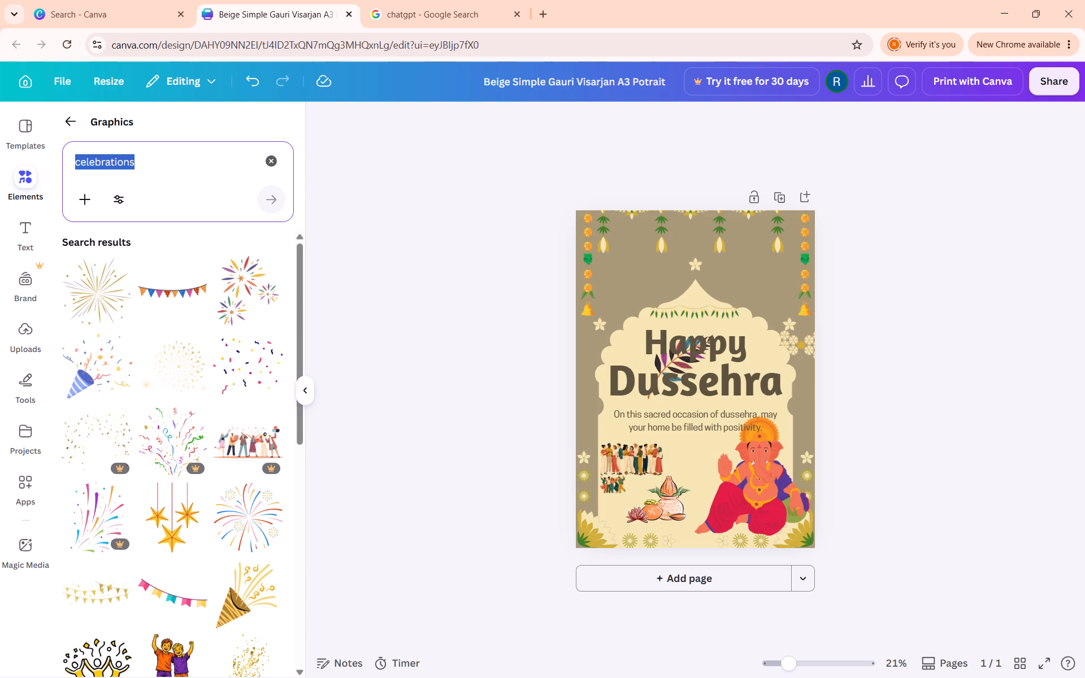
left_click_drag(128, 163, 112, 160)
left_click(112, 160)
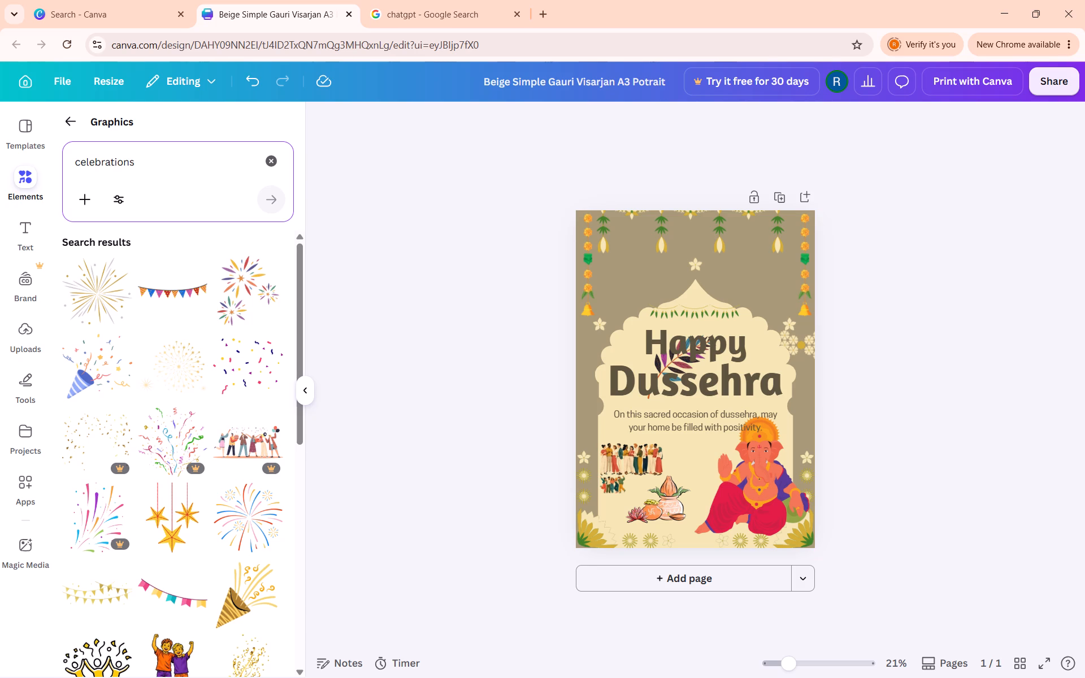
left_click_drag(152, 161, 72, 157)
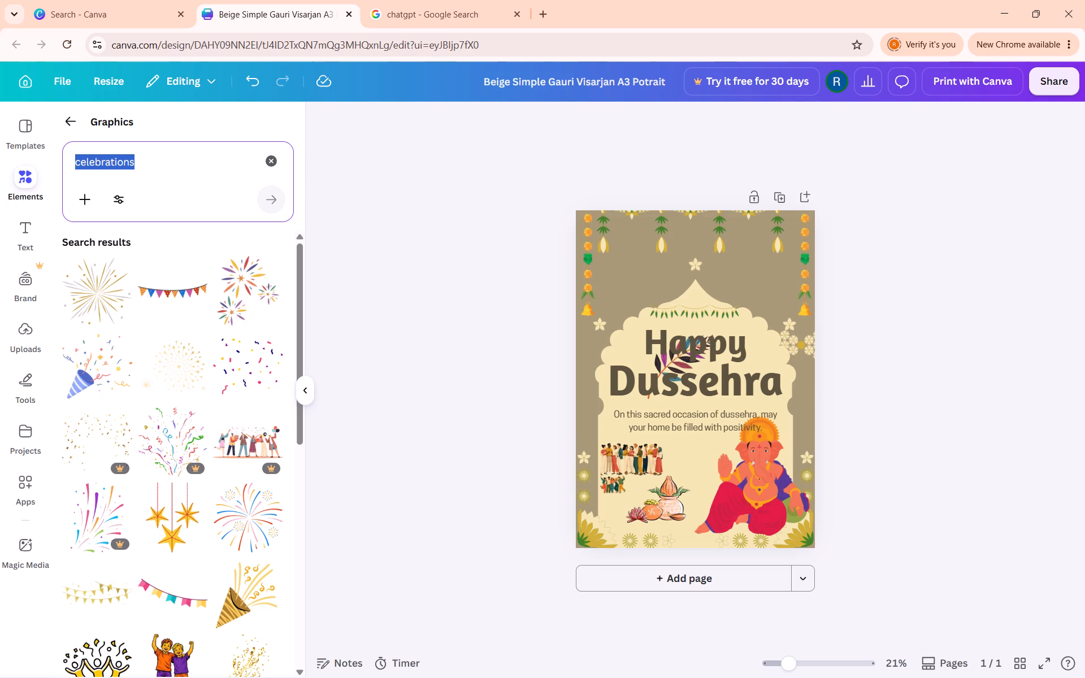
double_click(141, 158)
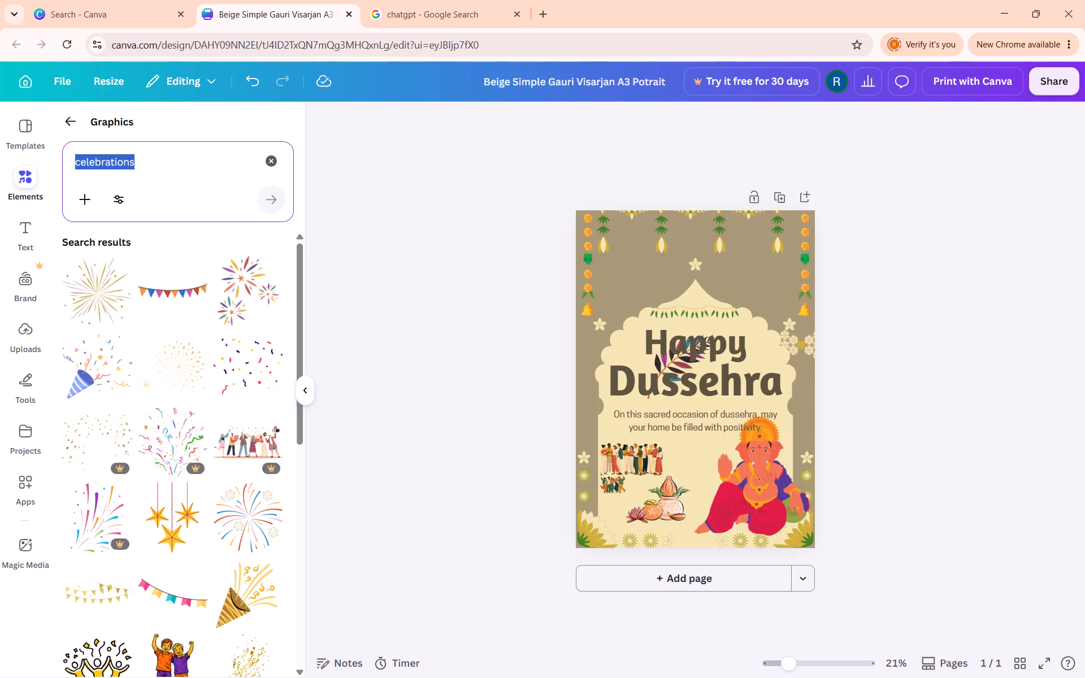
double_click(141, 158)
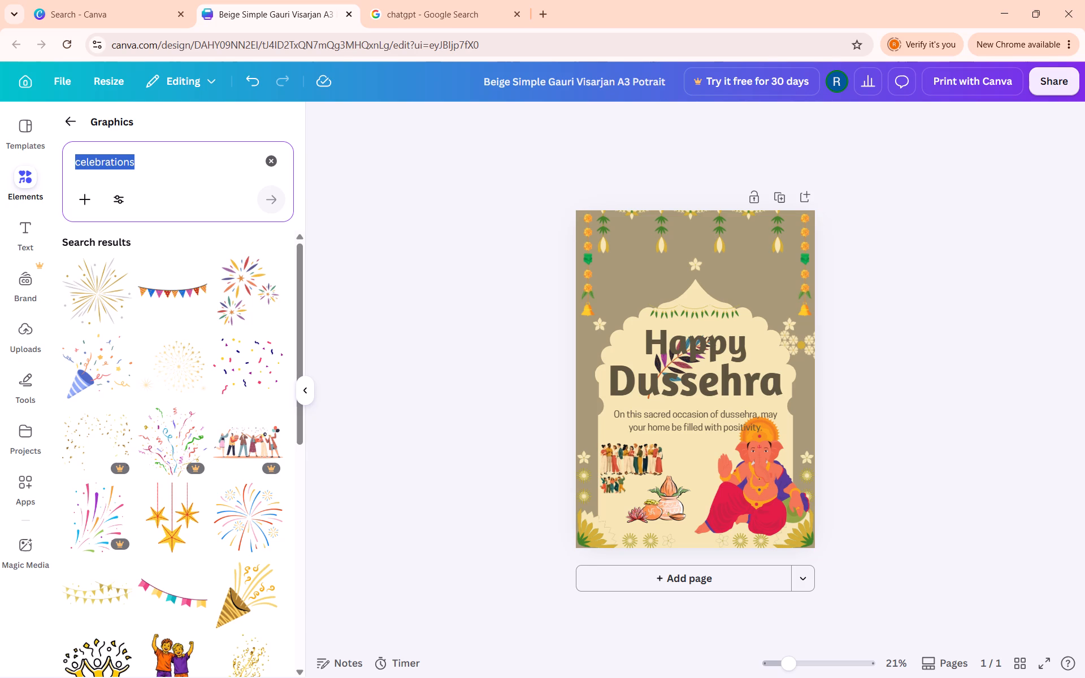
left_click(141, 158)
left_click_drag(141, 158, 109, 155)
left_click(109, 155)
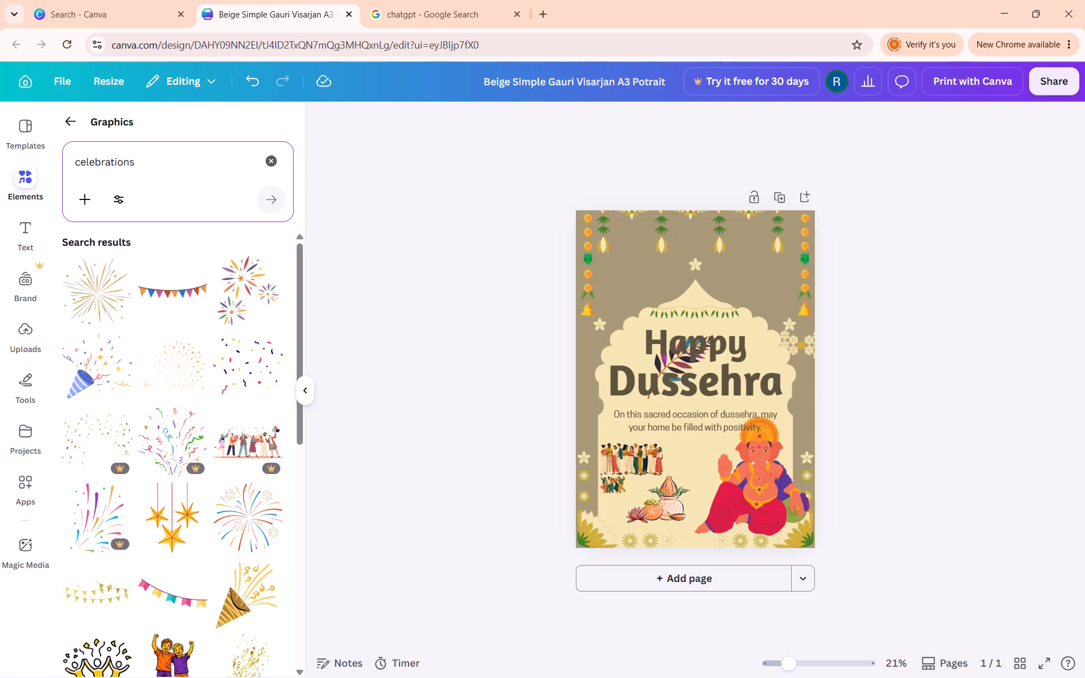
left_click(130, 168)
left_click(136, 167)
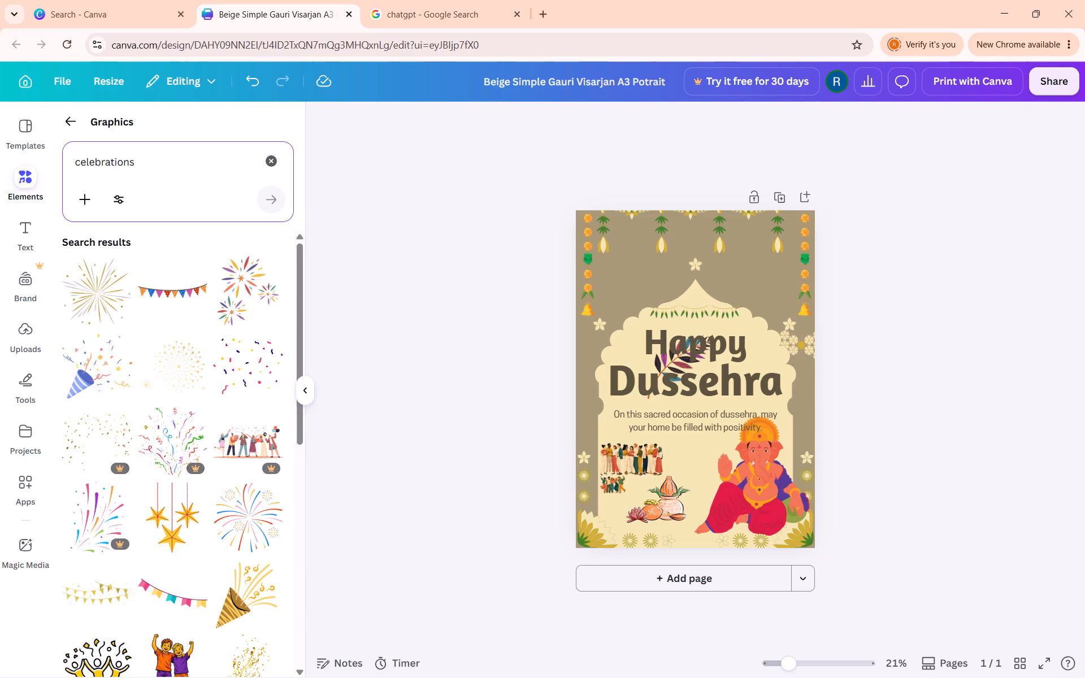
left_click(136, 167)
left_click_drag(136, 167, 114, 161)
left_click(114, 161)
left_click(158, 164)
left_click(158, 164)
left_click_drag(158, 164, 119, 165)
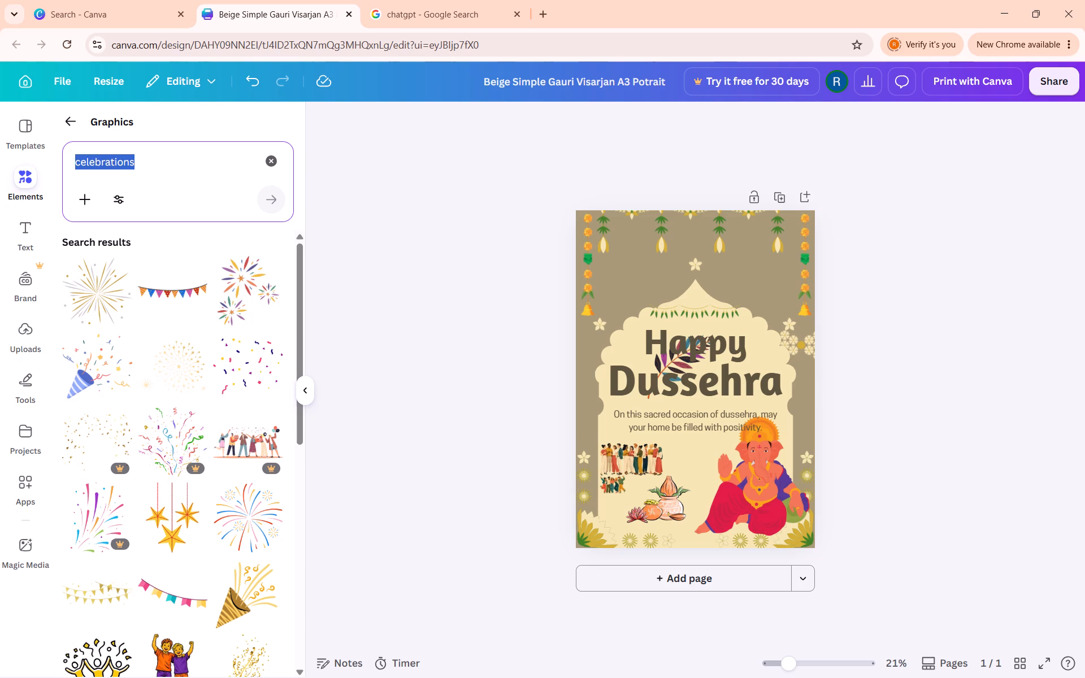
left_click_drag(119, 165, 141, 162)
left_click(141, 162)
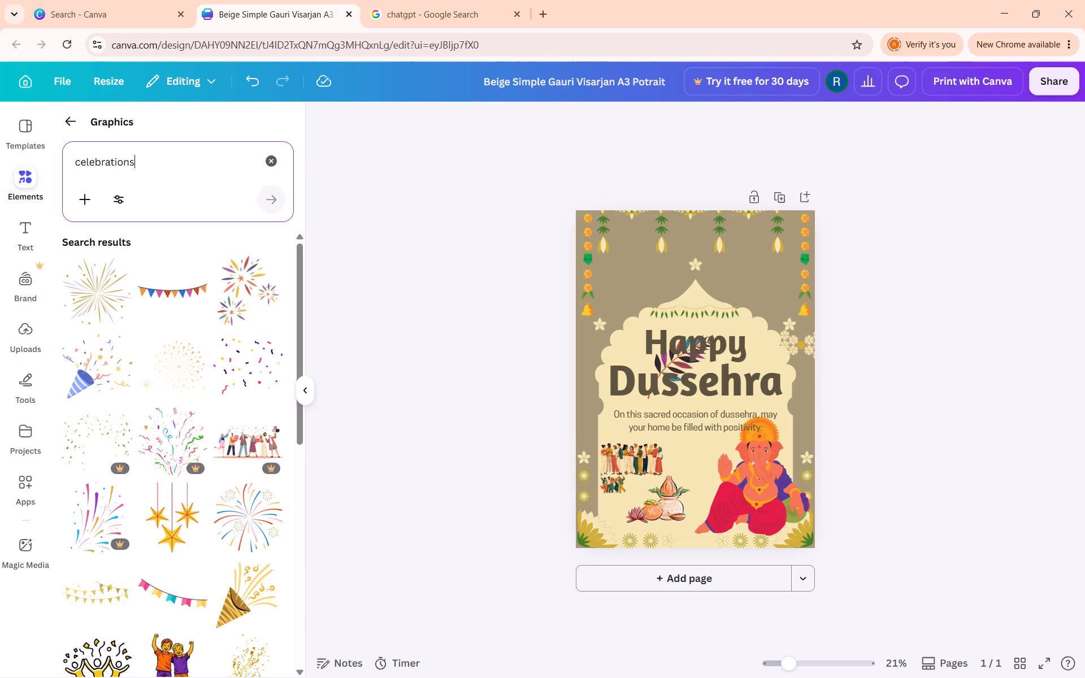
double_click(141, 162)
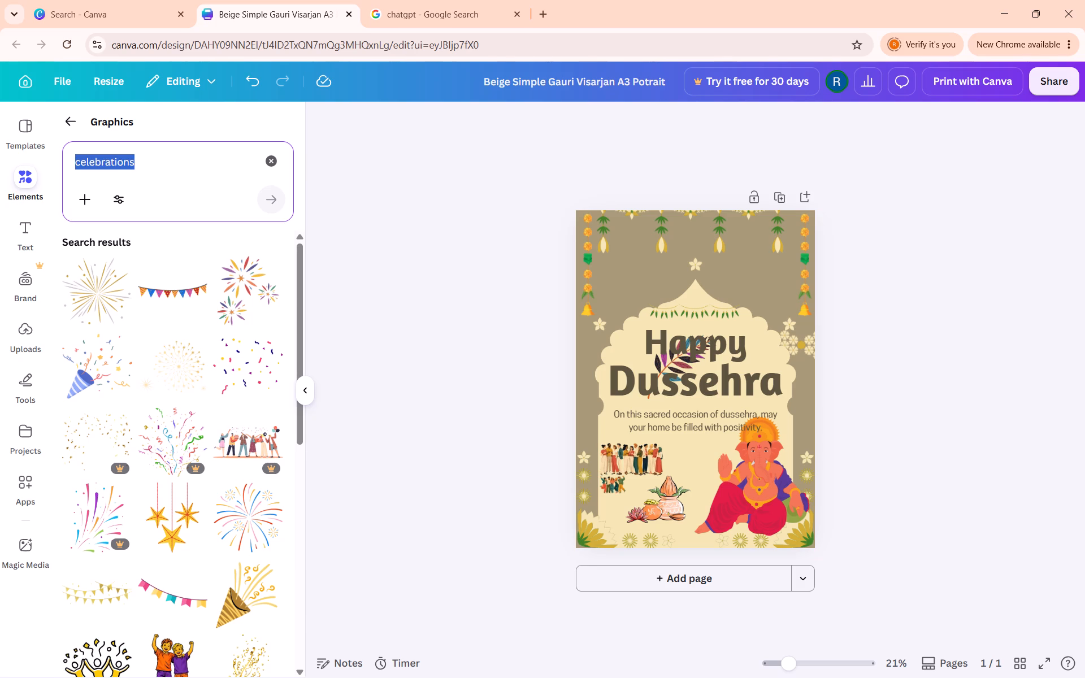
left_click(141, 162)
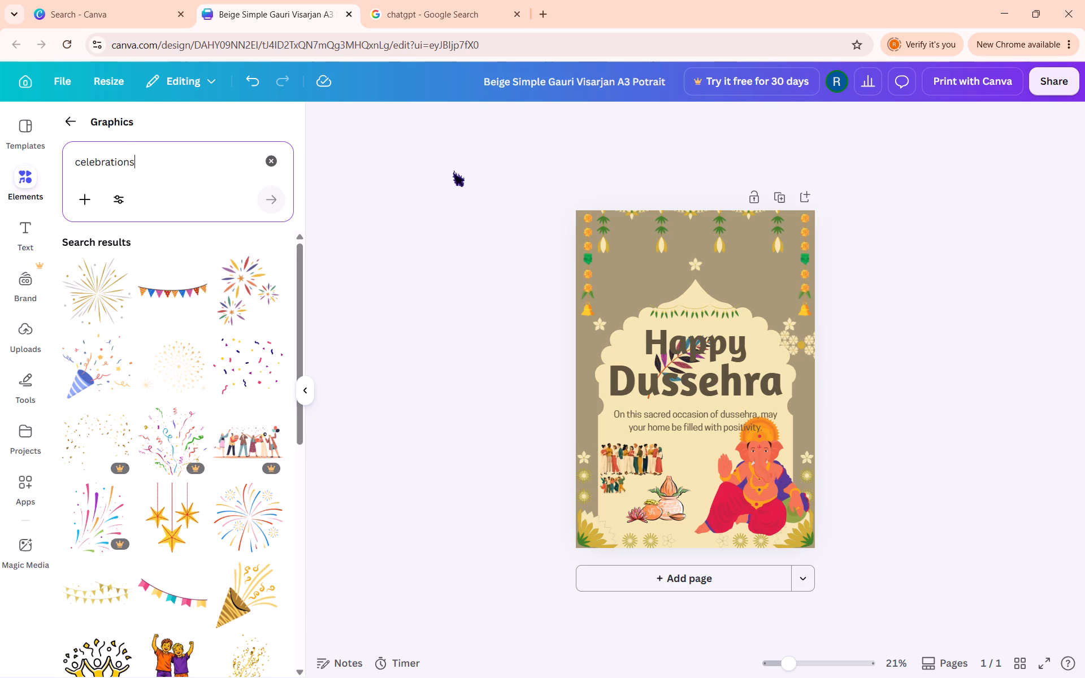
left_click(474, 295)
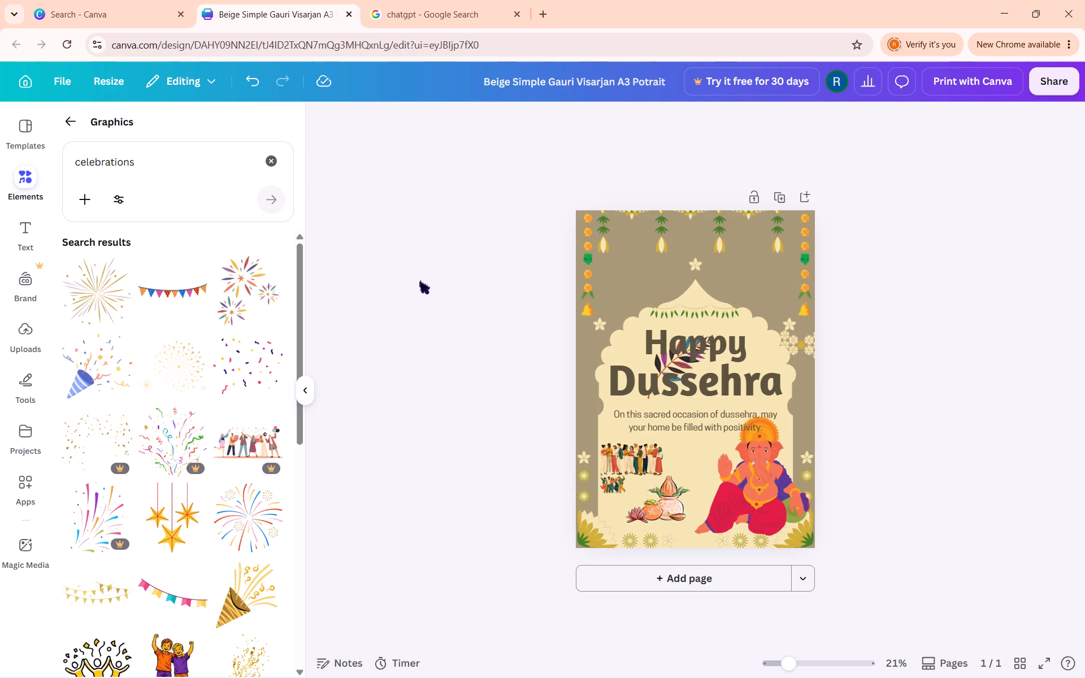
Clear the search term "celebrations" from the graphics search.
left_click(161, 166)
left_click_drag(161, 166, 113, 159)
key("BackSpace")
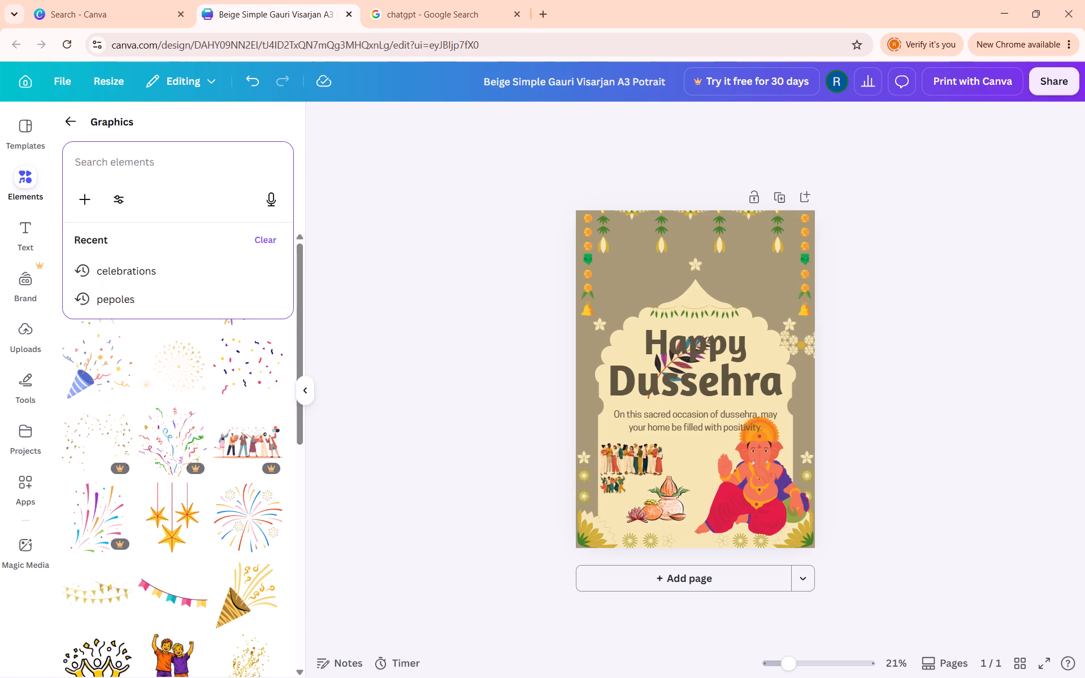
Look through the celebrations graphics results for a suitable festive illustration for the poster.
scroll(129, 497, "down", 6)
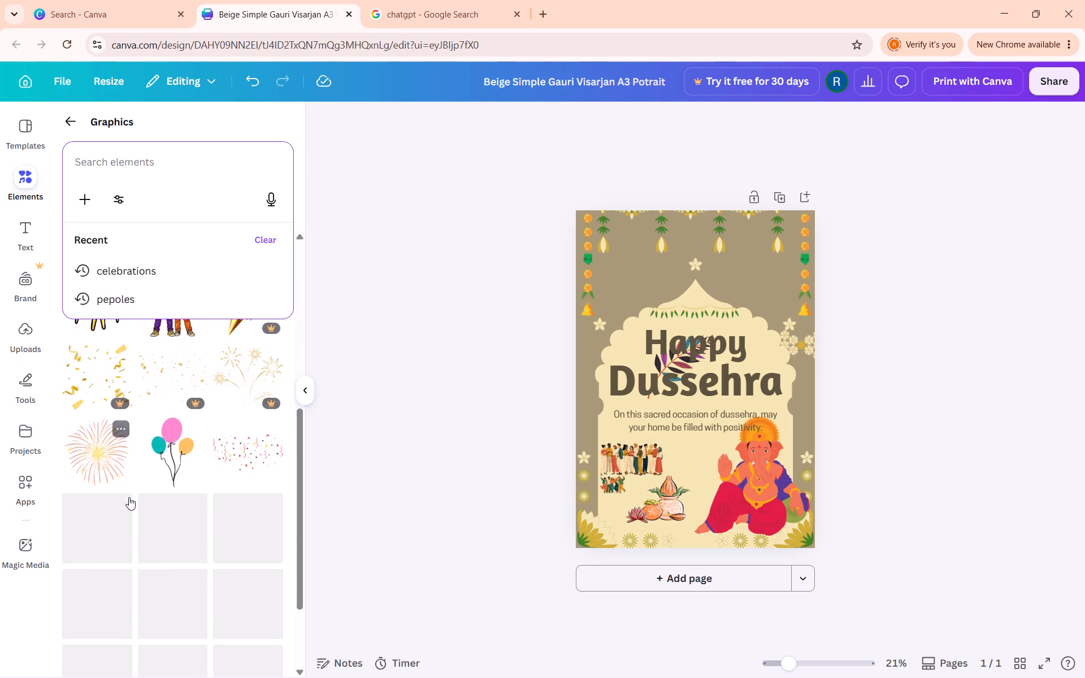
scroll(129, 497, "down", 1)
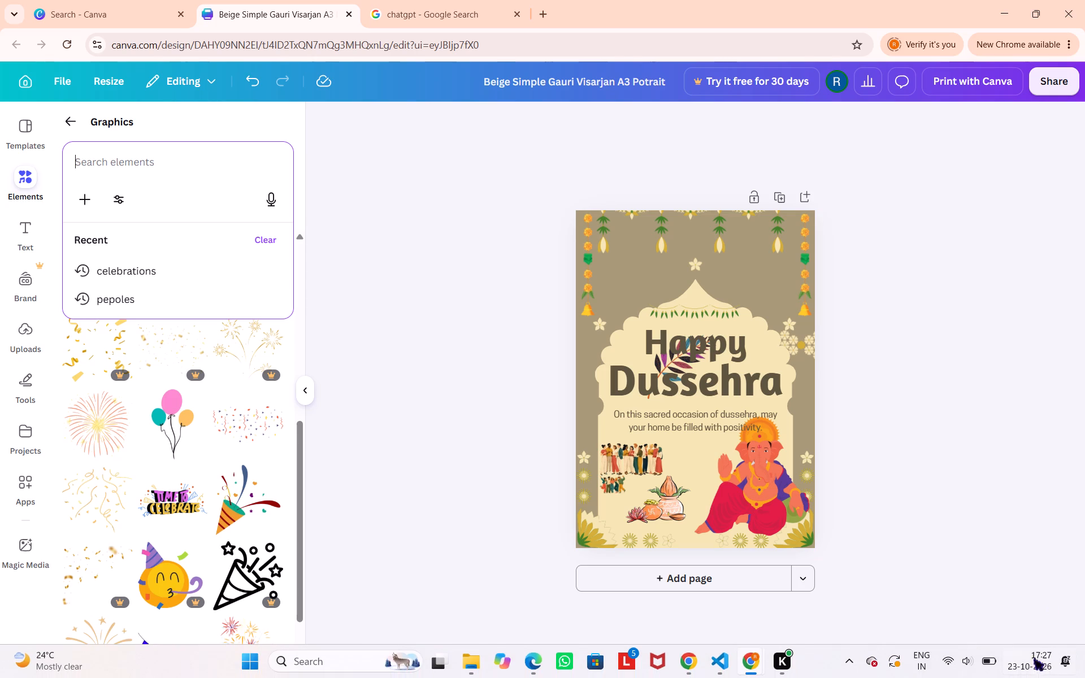
scroll(188, 480, "down", 2)
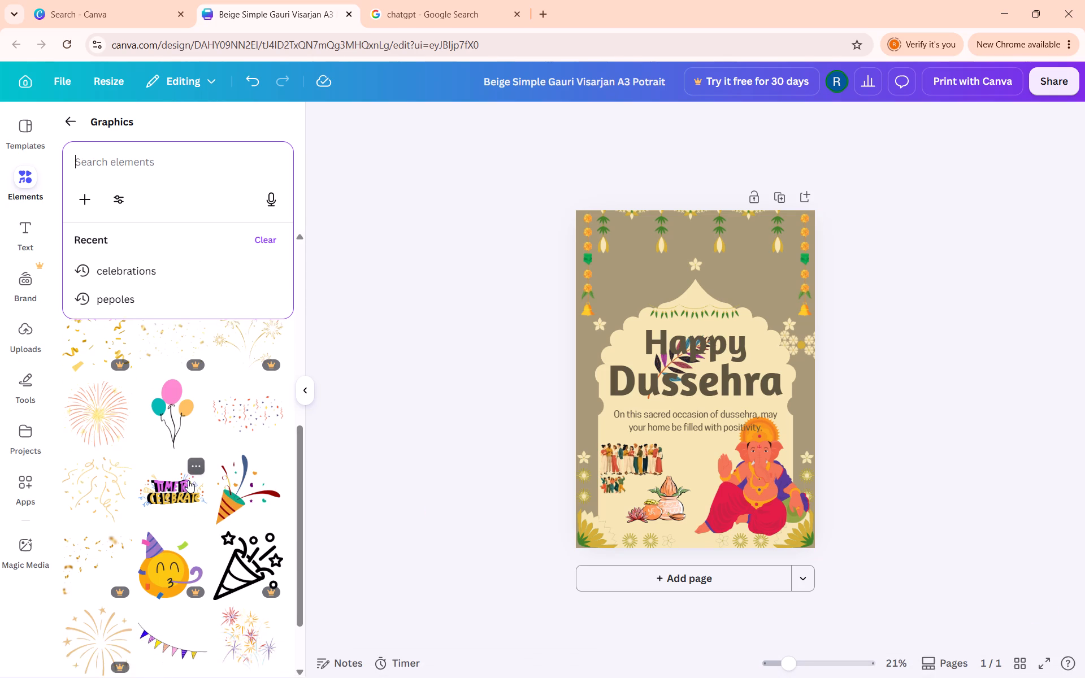
scroll(188, 480, "down", 9)
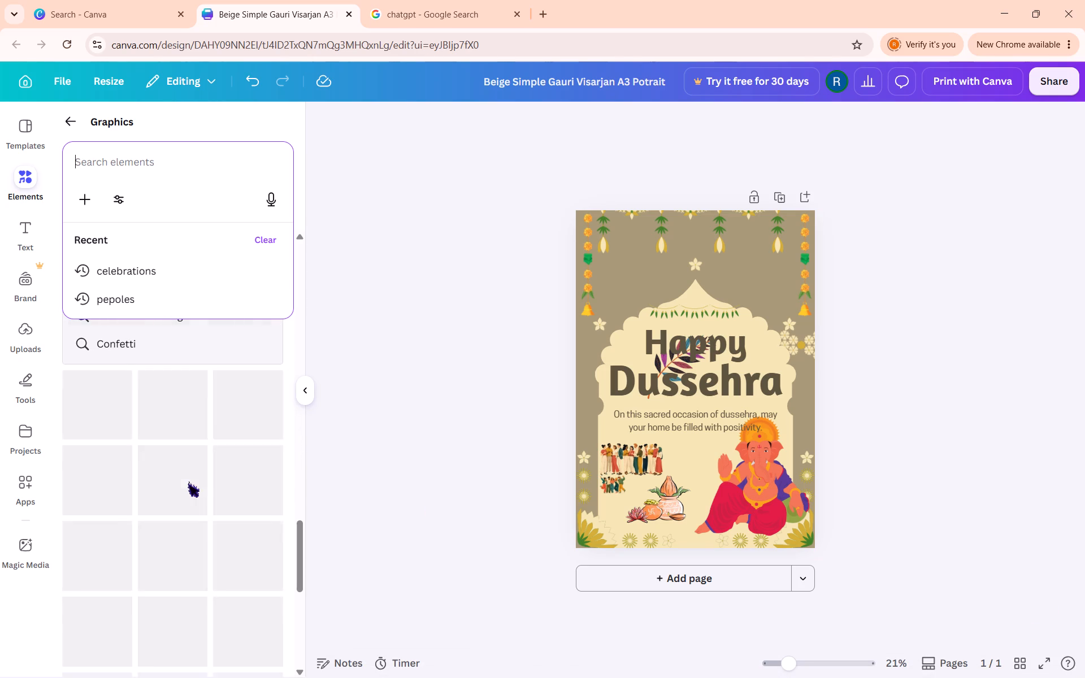
scroll(188, 480, "up", 12)
scroll(188, 480, "down", 5)
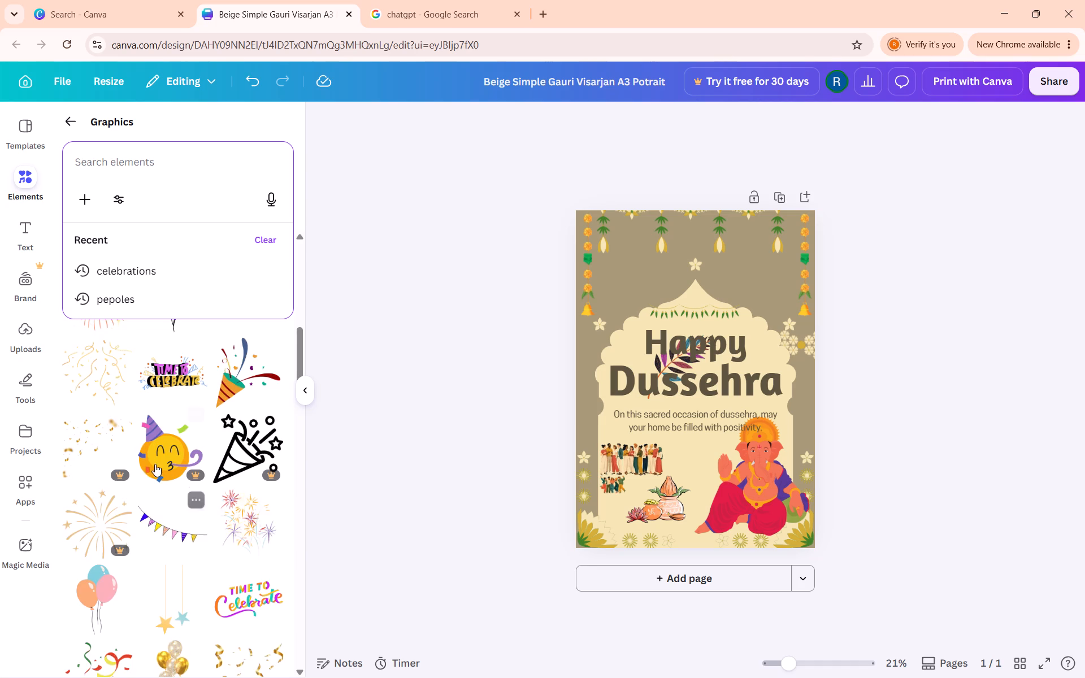
scroll(192, 527, "down", 3)
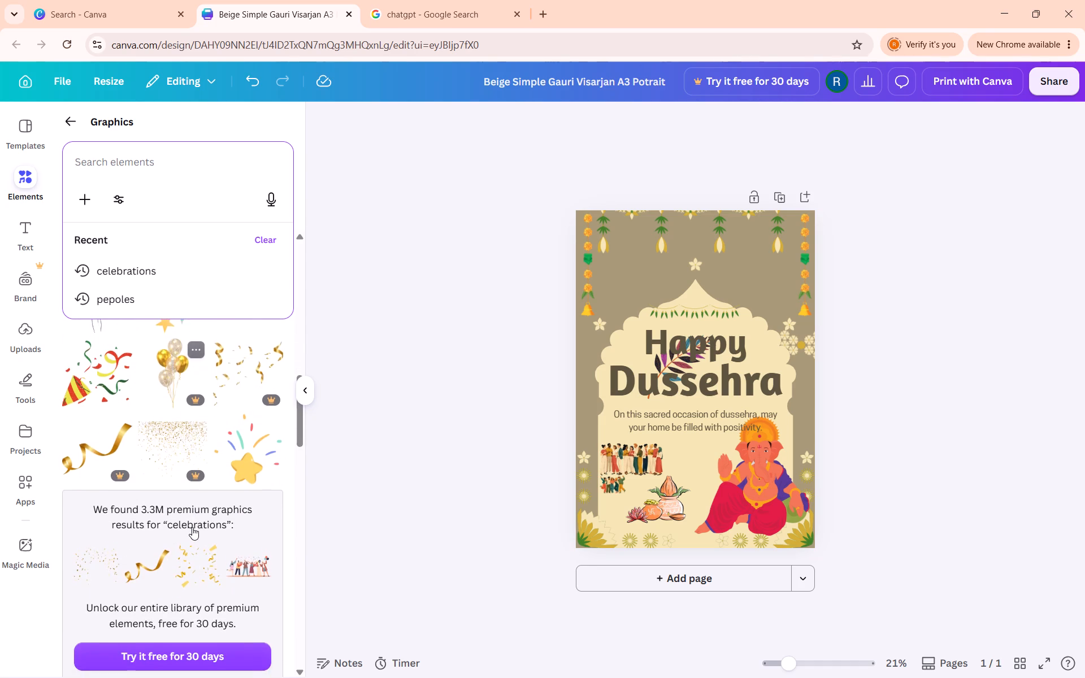
scroll(192, 527, "down", 2)
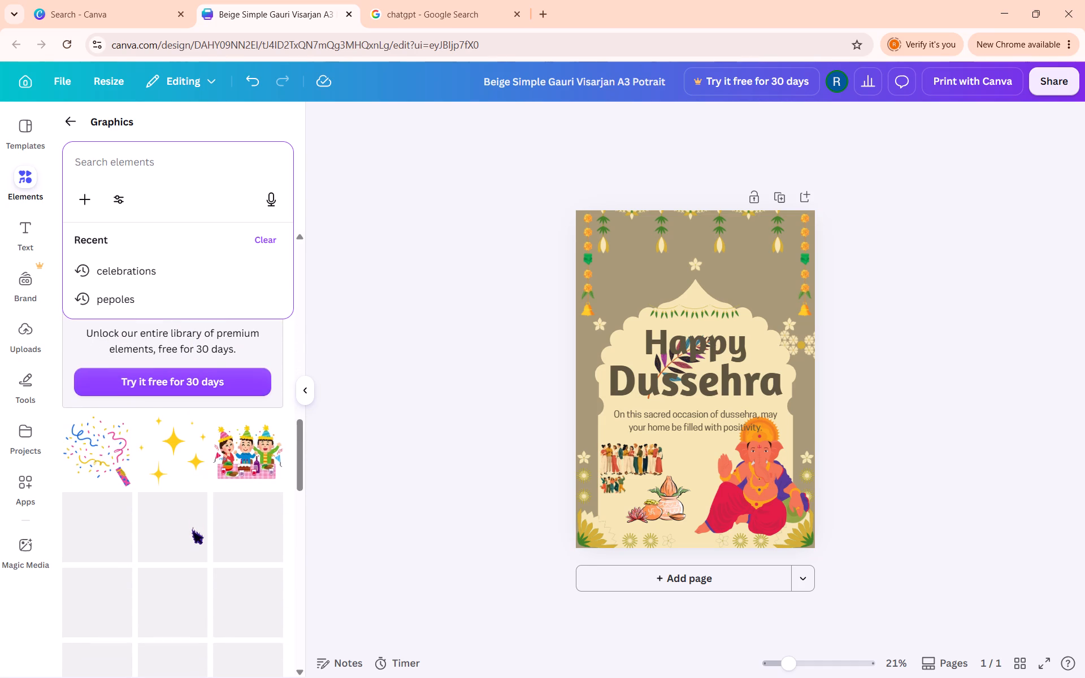
scroll(192, 527, "down", 2)
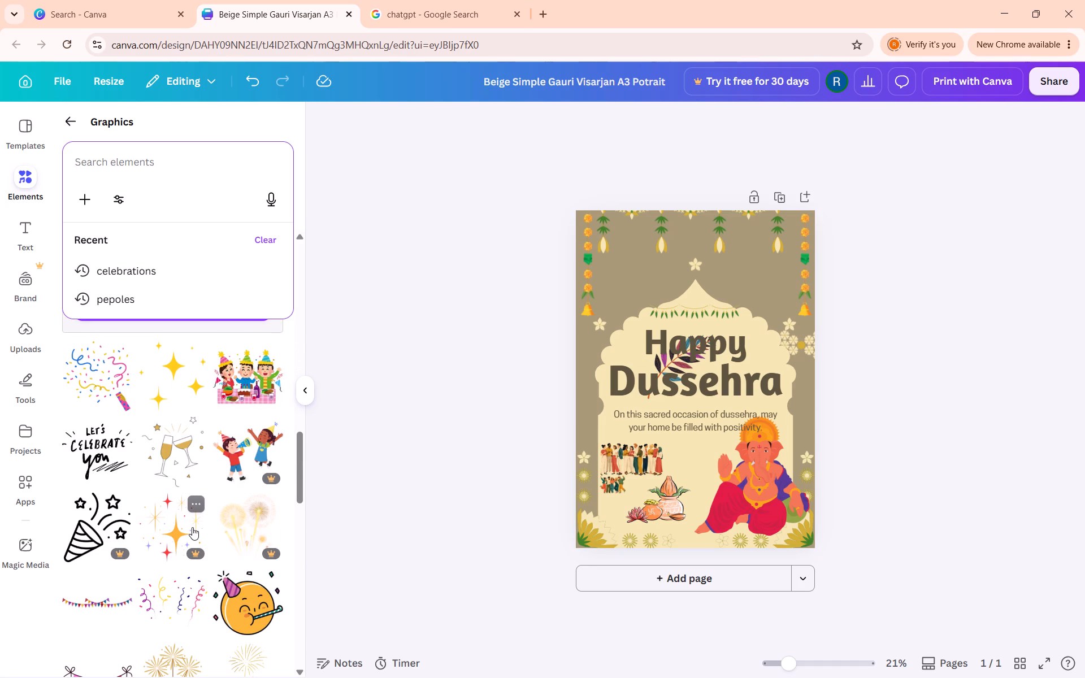
scroll(192, 527, "down", 2)
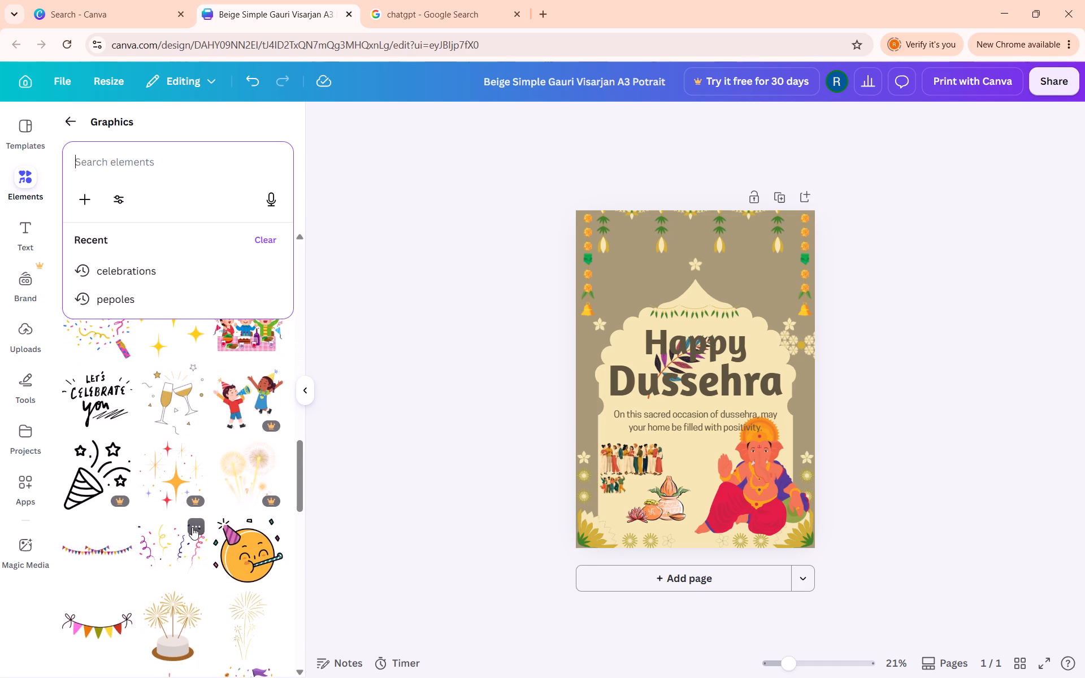
scroll(192, 527, "down", 4)
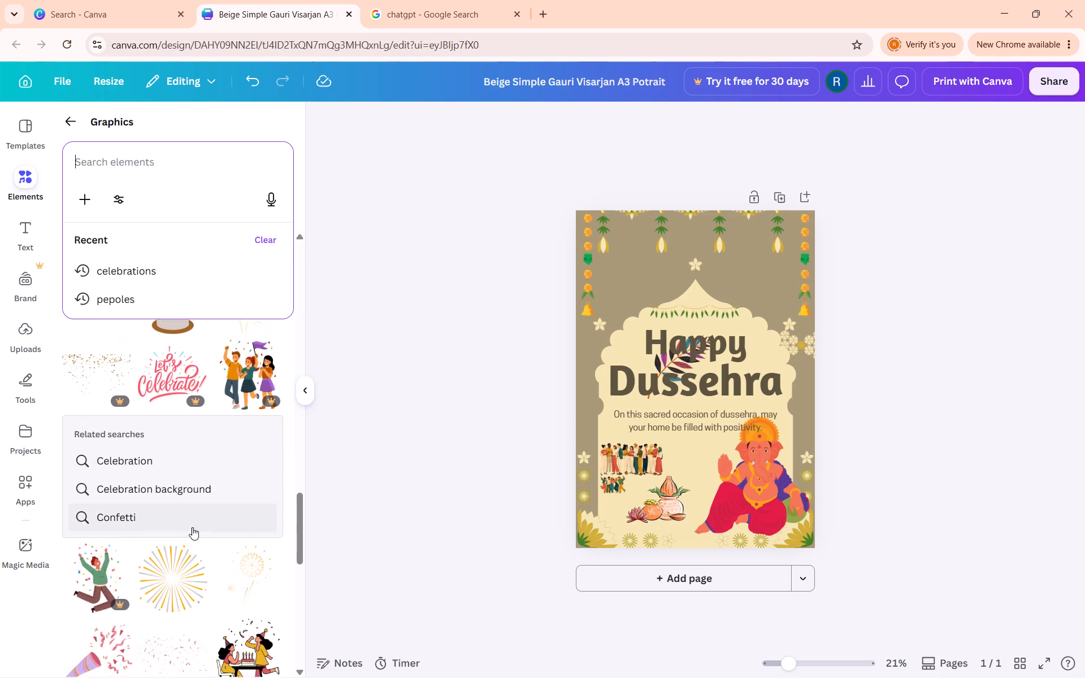
scroll(192, 527, "down", 6)
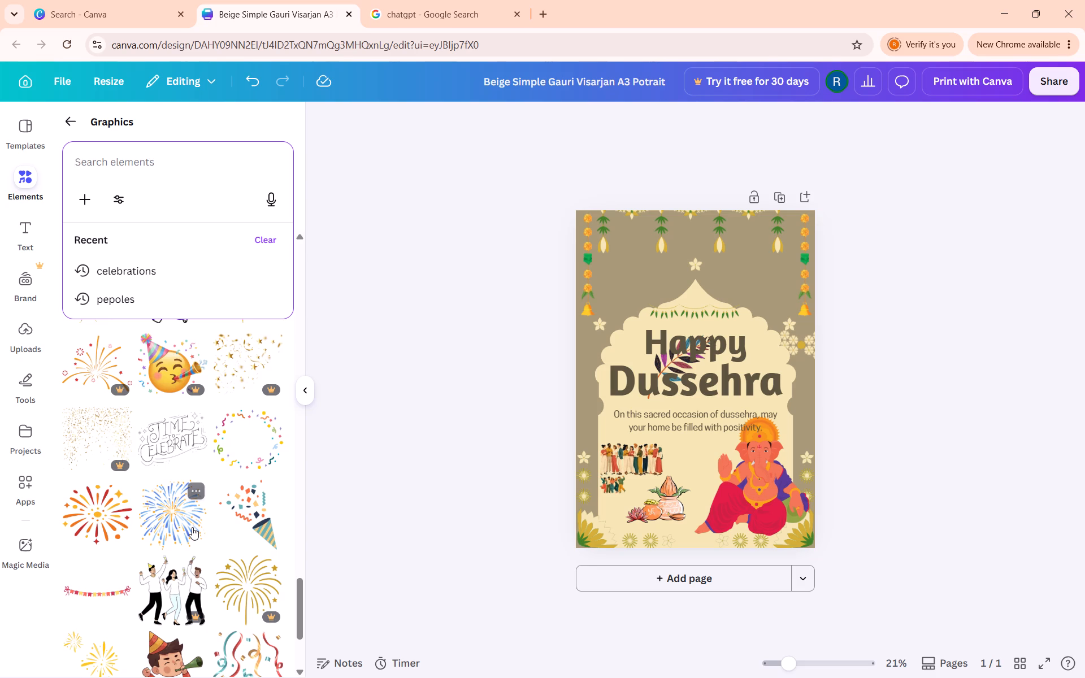
scroll(192, 527, "down", 2)
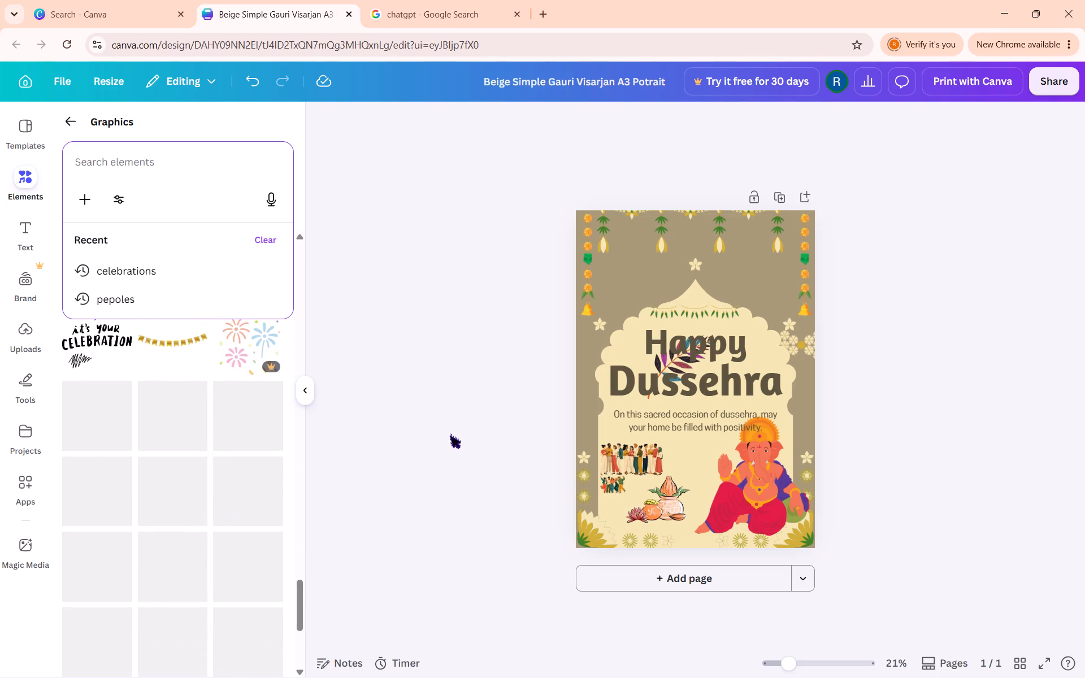
left_click(450, 432)
Select the "Dussehra" heading and lock the poster page.
left_click(665, 355)
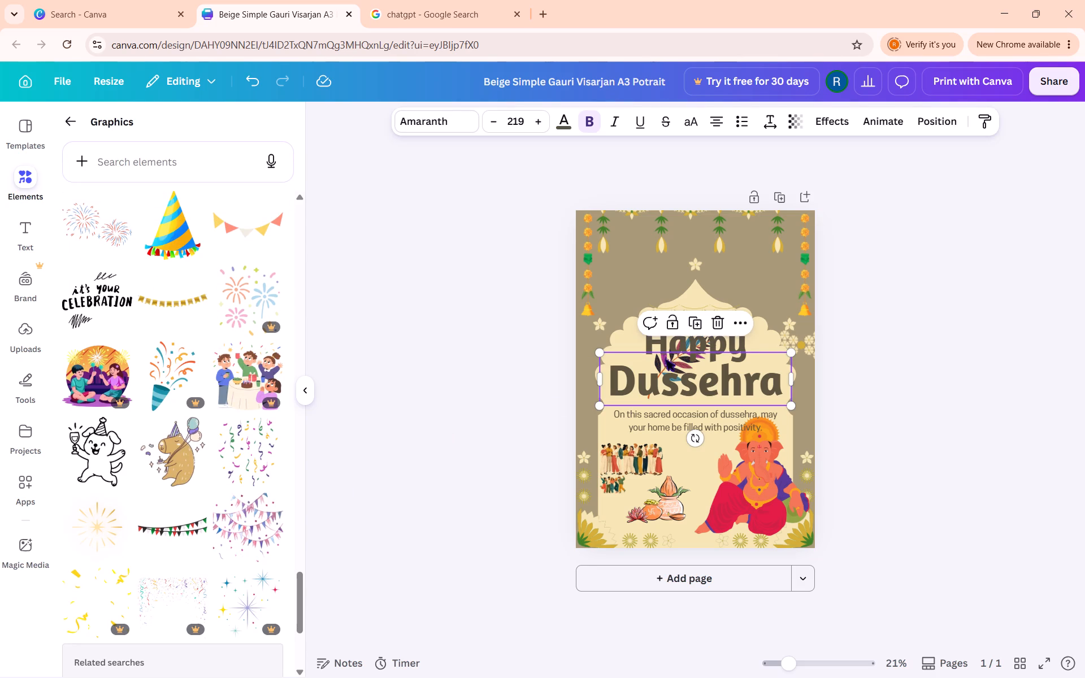
left_click(755, 190)
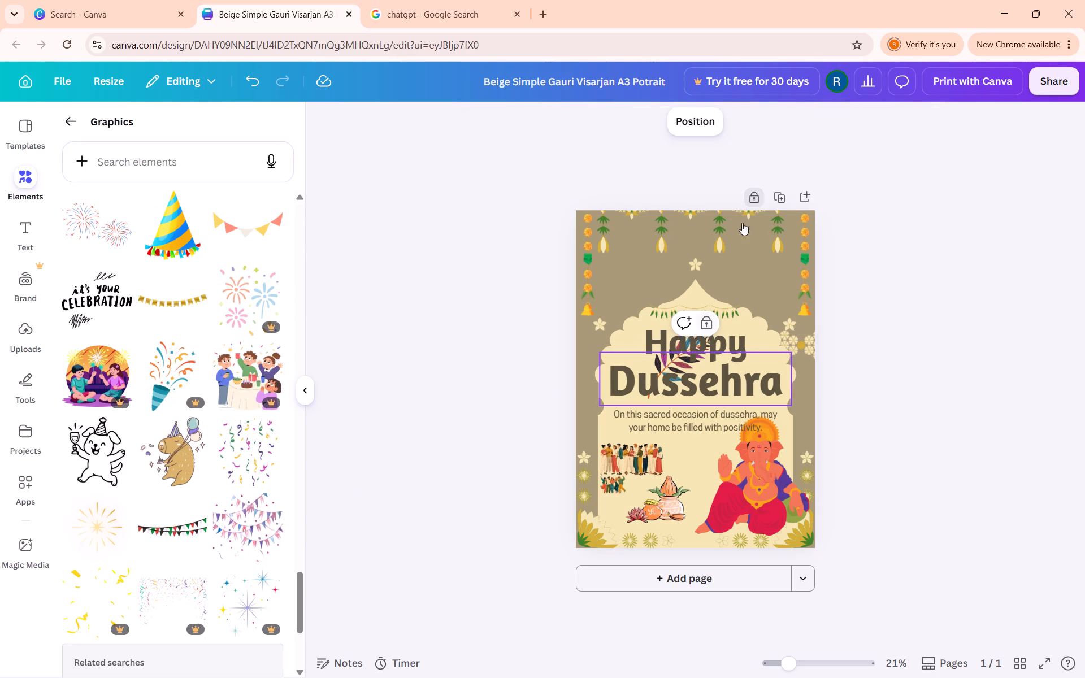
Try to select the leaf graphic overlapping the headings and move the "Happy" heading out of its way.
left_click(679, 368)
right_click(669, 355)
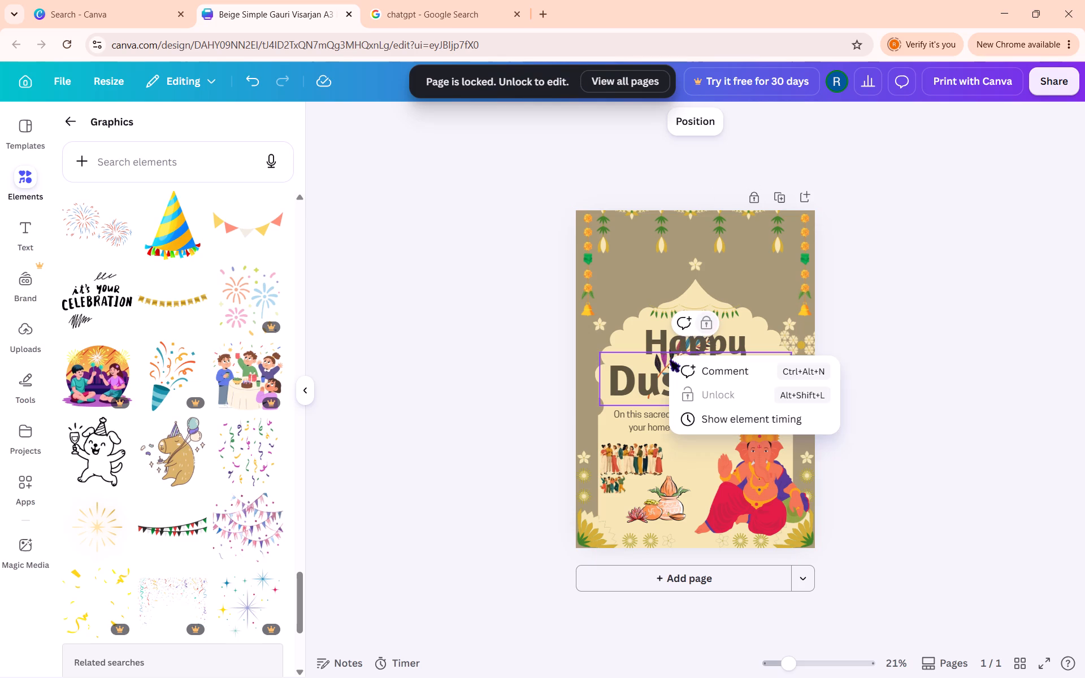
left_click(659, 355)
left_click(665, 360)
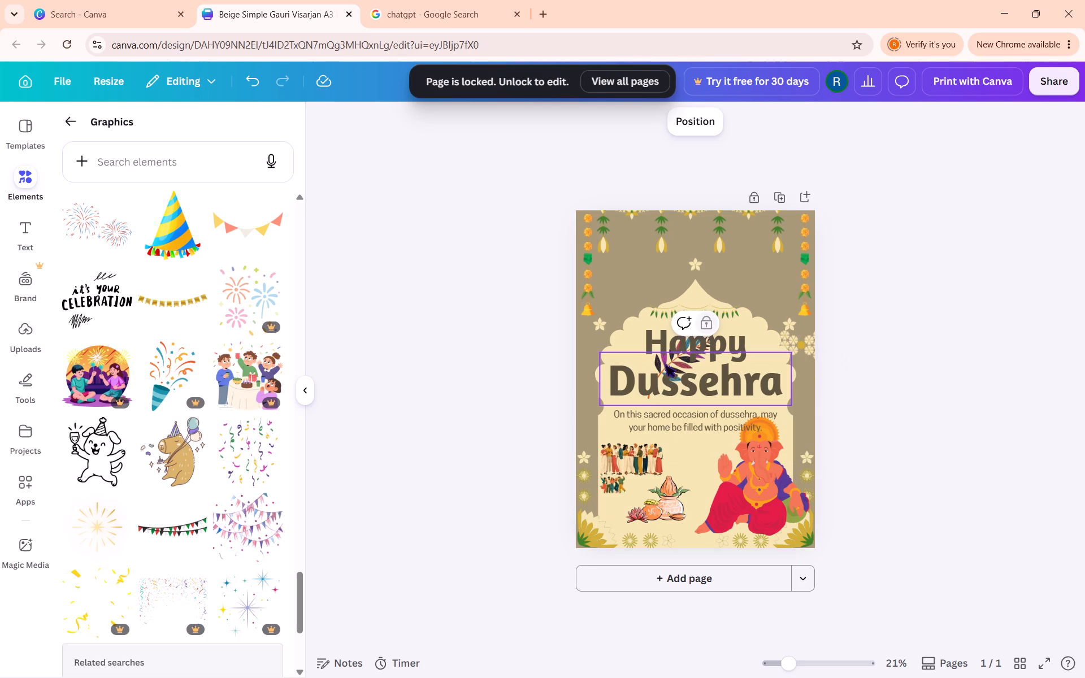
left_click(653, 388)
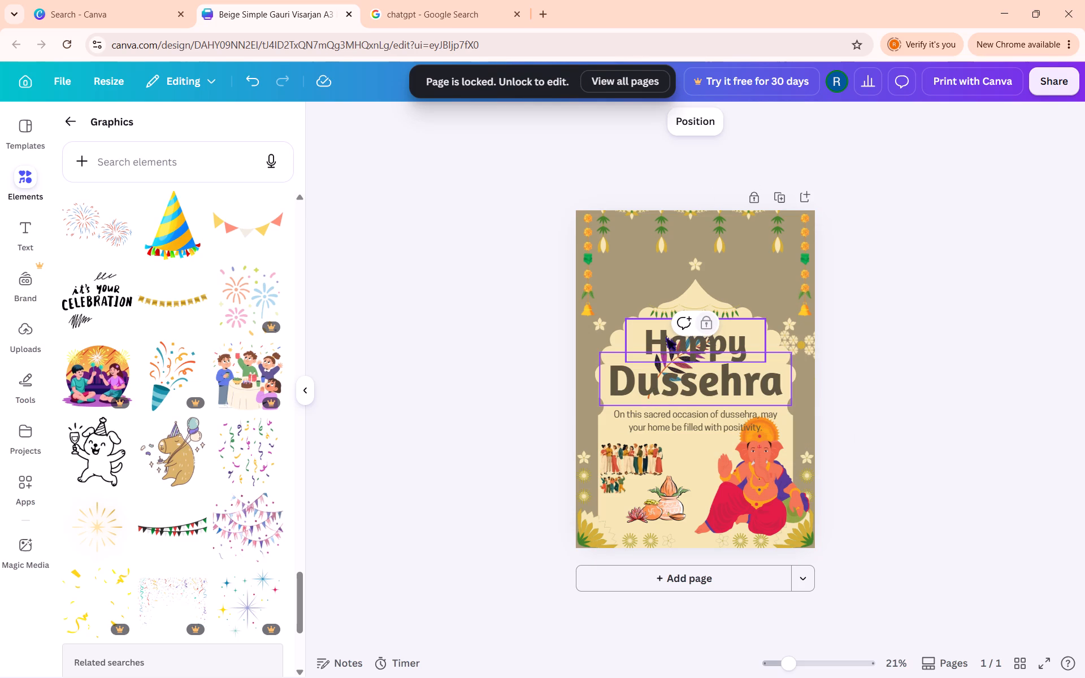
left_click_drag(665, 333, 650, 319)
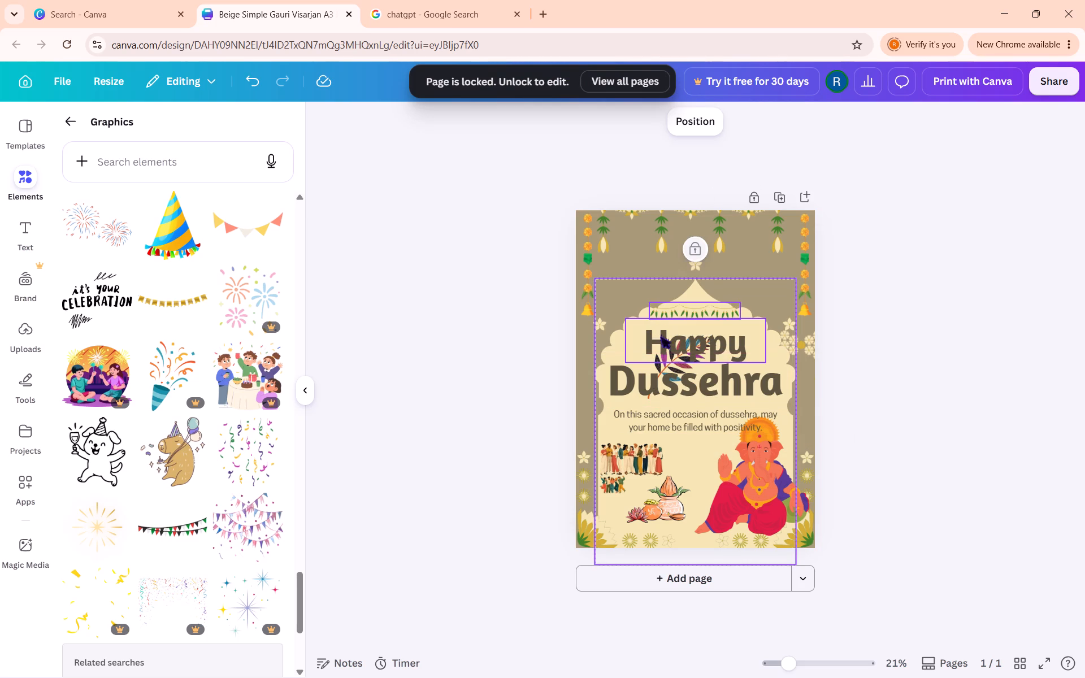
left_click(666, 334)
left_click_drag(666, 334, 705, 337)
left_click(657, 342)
Unlock the poster page.
left_click(762, 197)
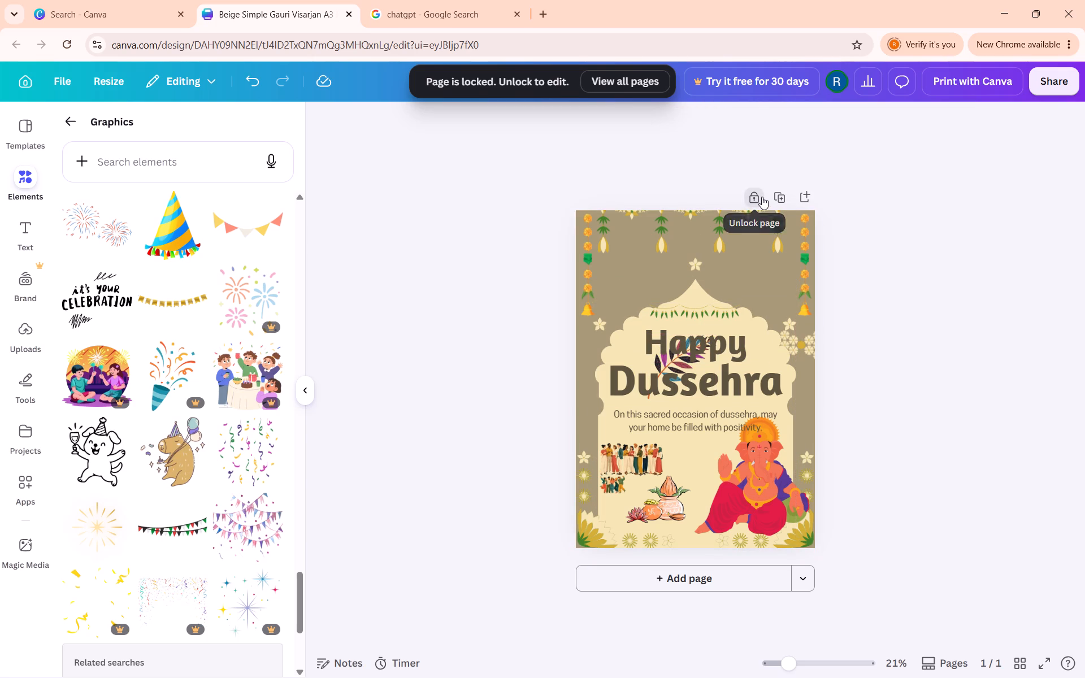
Move the "Happy" heading aside and delete the leaf graphic that overlaps the two headings.
left_click_drag(698, 345, 740, 334)
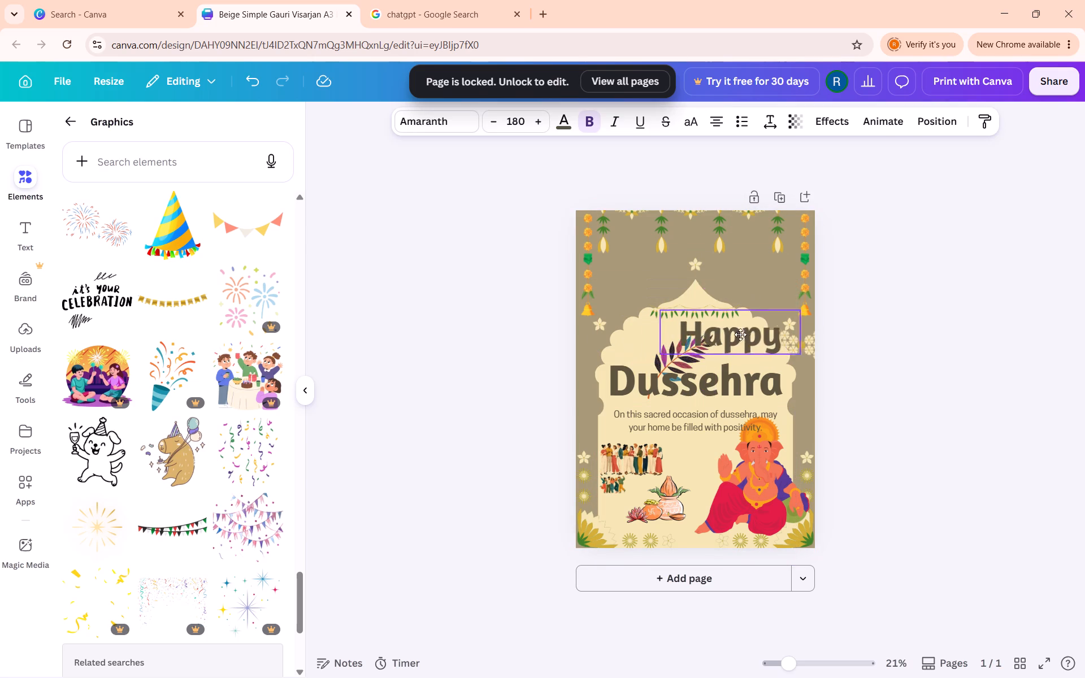
left_click_drag(740, 334, 745, 334)
left_click(659, 360)
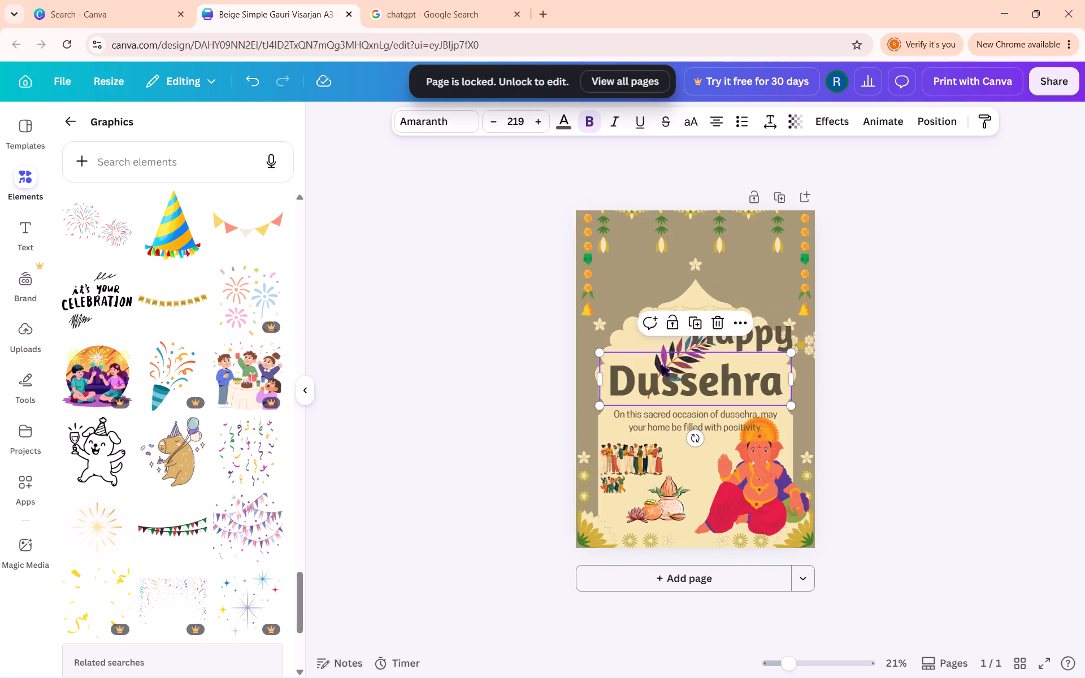
left_click(662, 342)
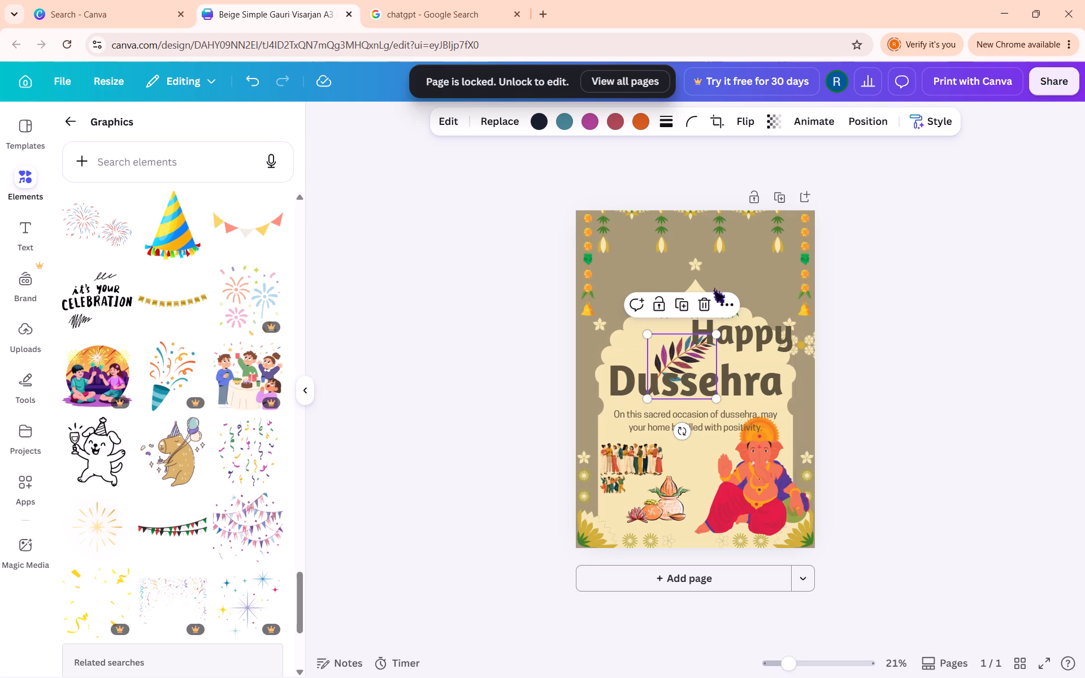
left_click(702, 302)
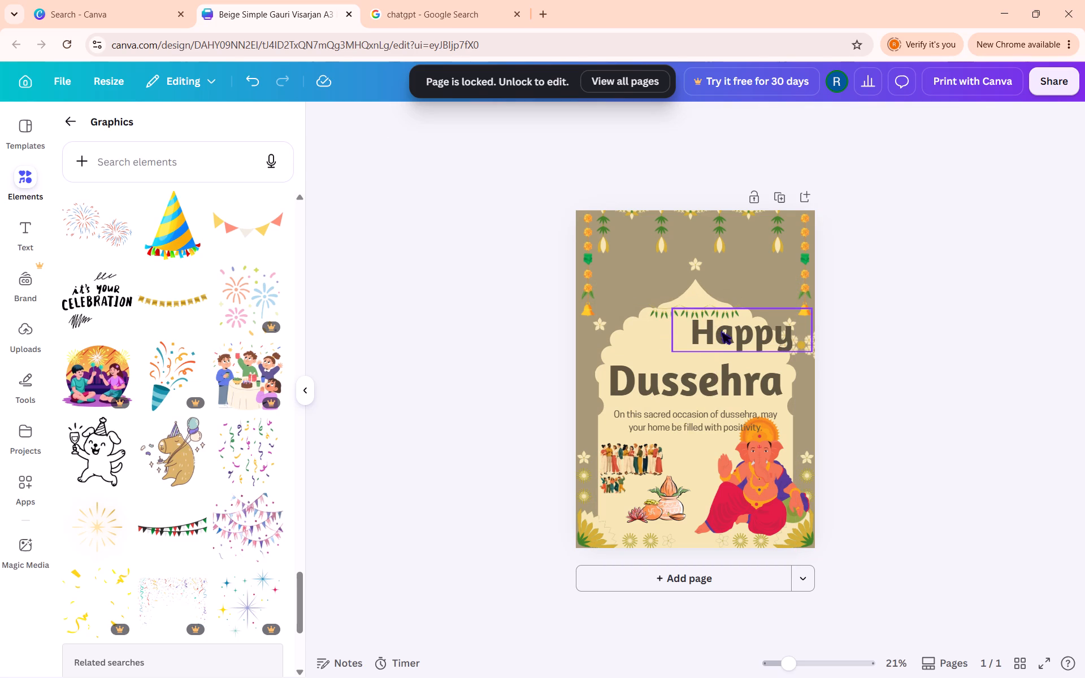
Move the "Happy" heading back so it sits centred above "Dussehra", just below the small garland.
left_click(721, 328)
left_click_drag(721, 328, 675, 341)
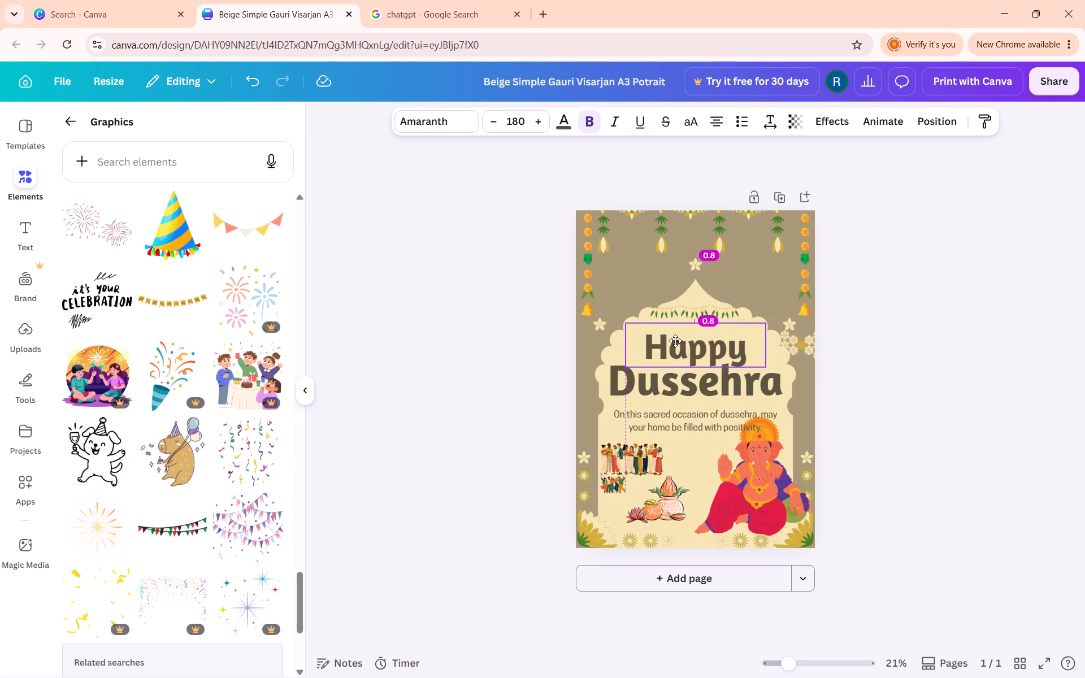
left_click_drag(675, 341, 678, 336)
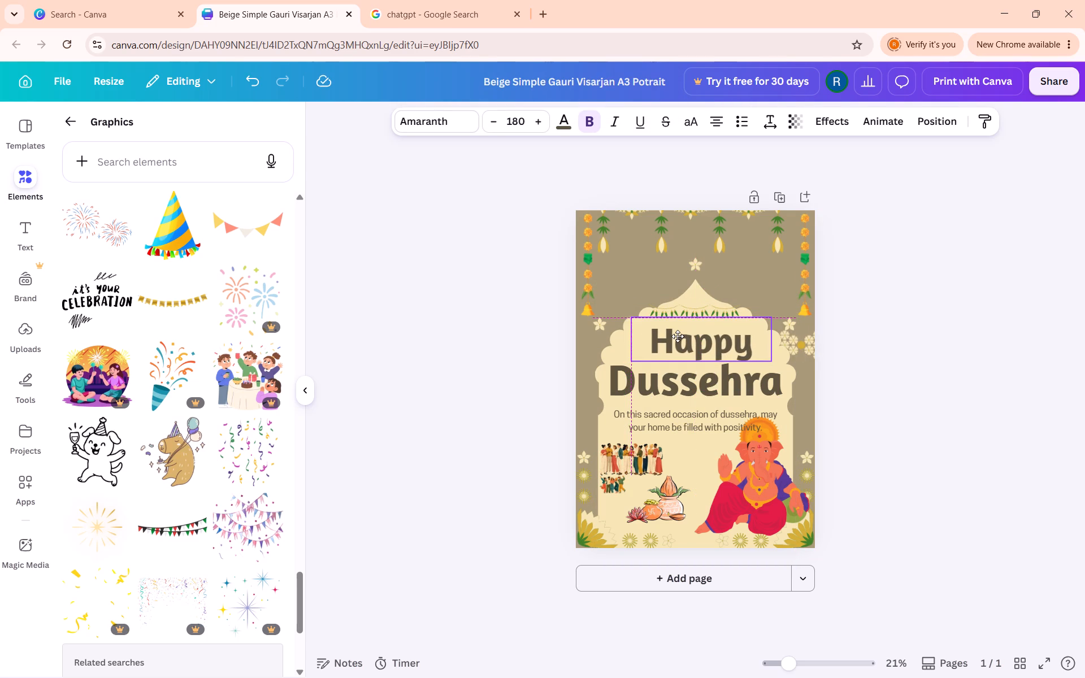
left_click_drag(678, 336, 680, 336)
left_click_drag(680, 336, 680, 337)
left_click(537, 383)
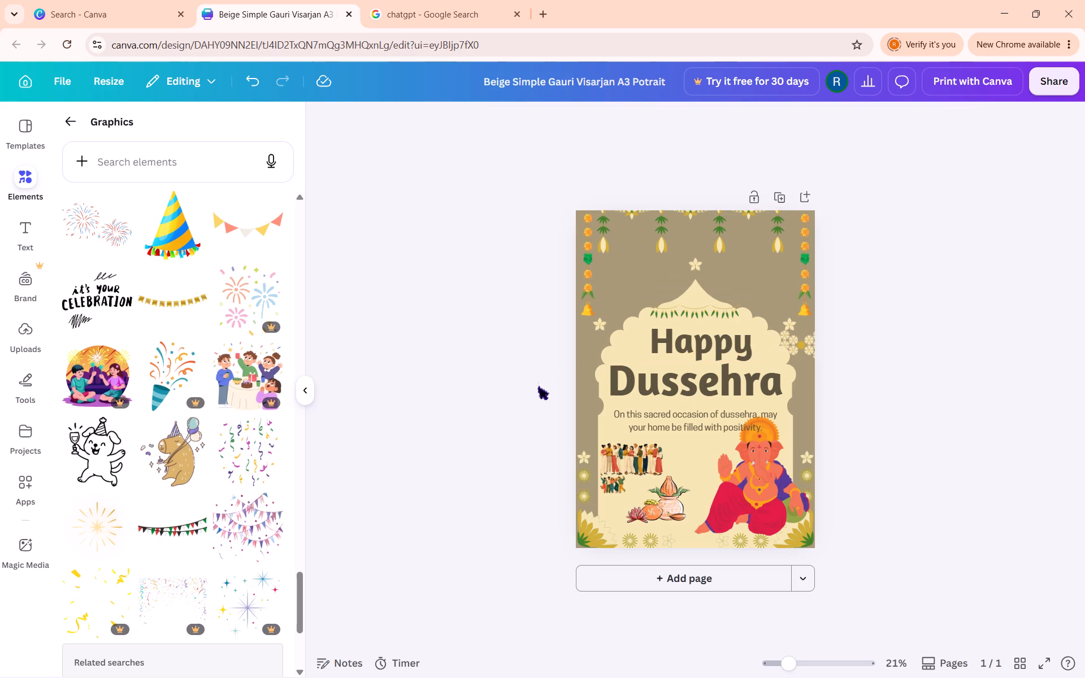
left_click(675, 329)
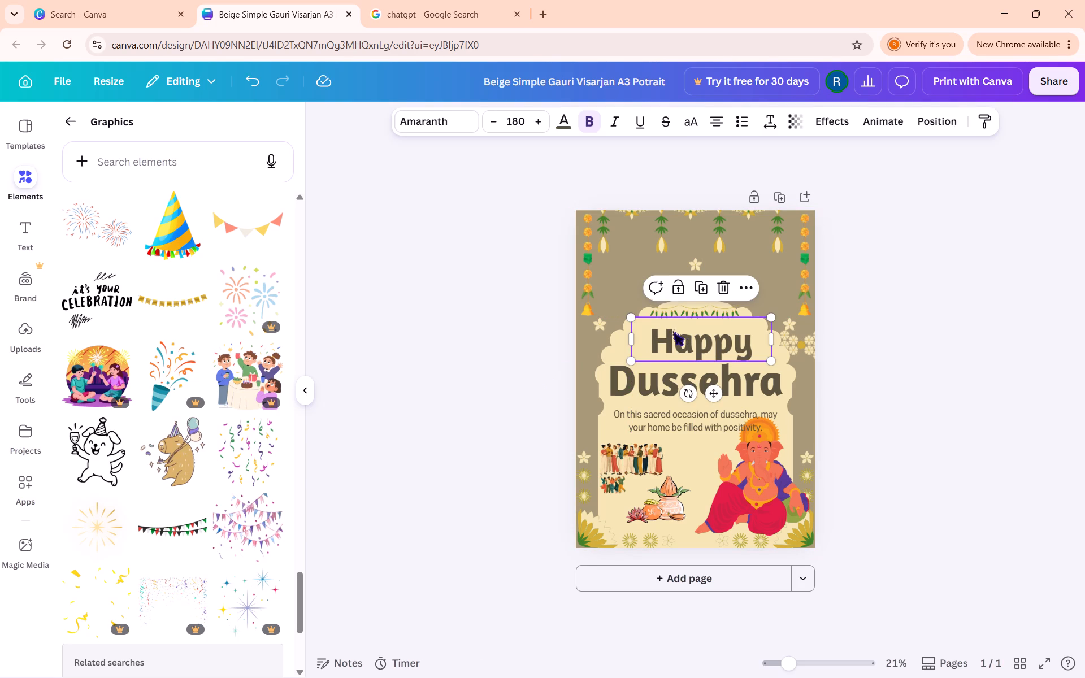
left_click(549, 352)
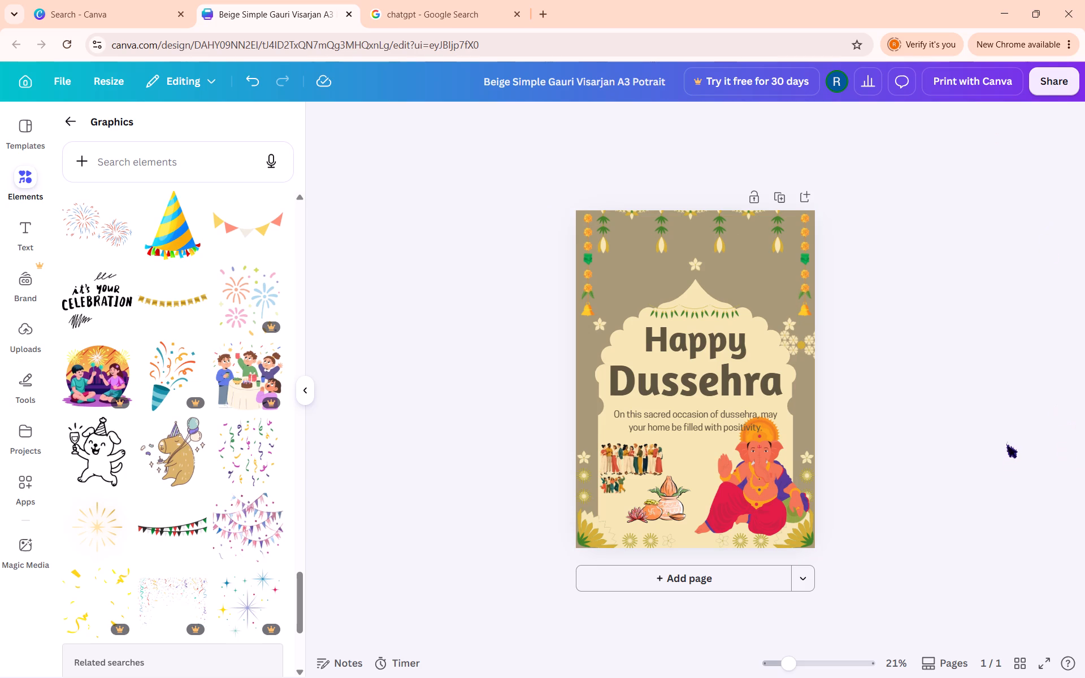
Download the poster as a PNG file and dismiss the completion notice.
left_click(1056, 85)
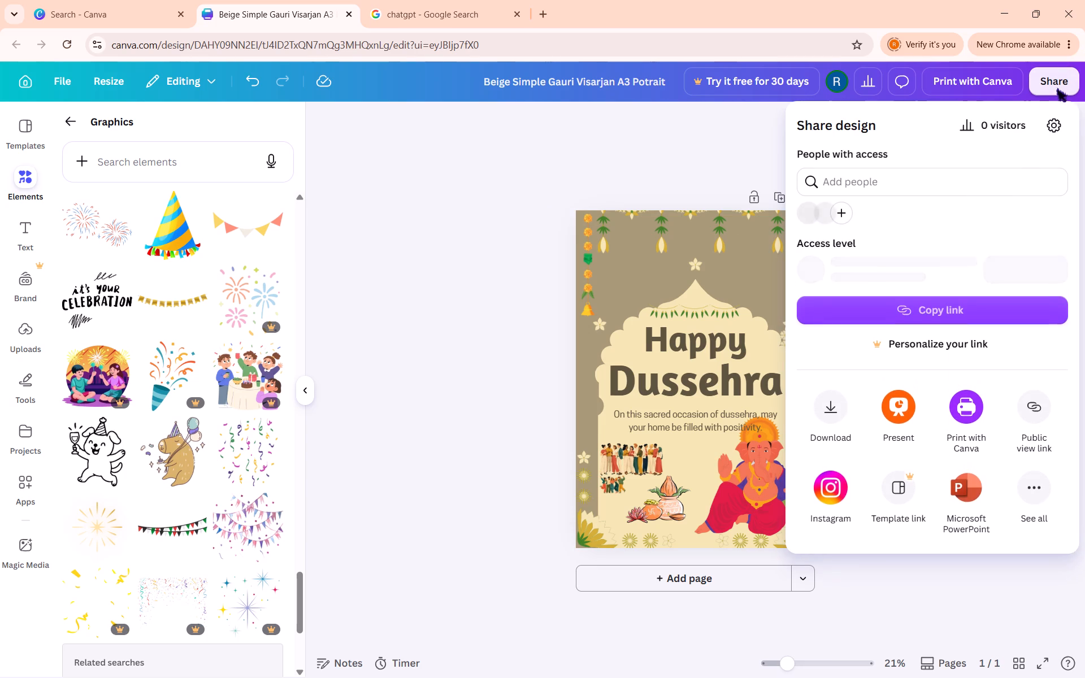
left_click(828, 401)
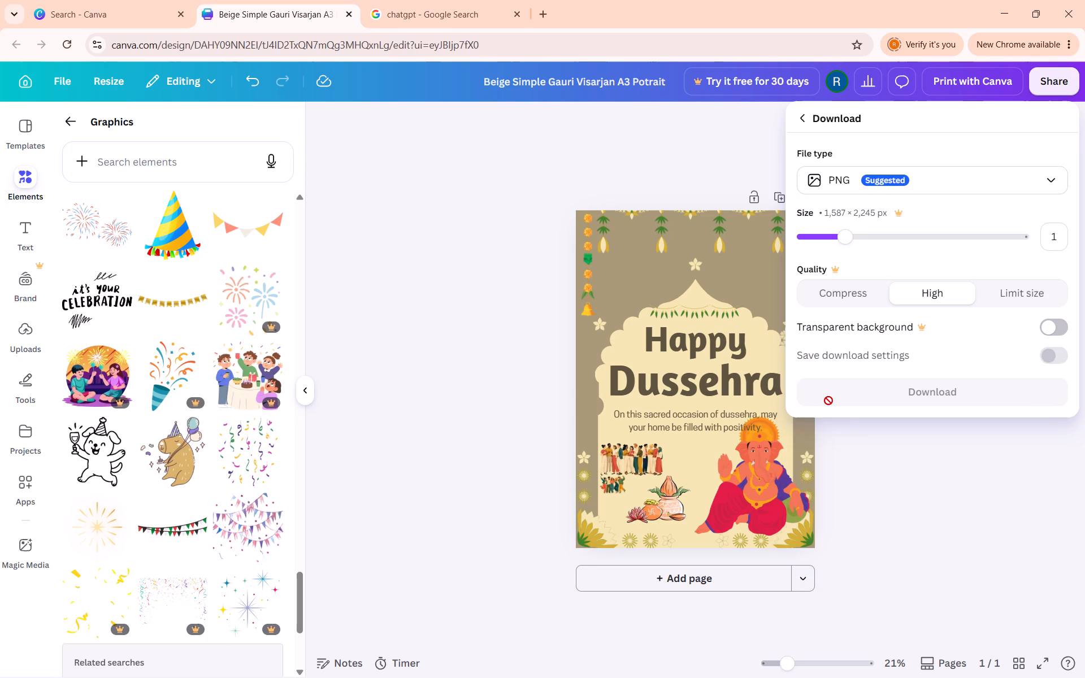
left_click(918, 381)
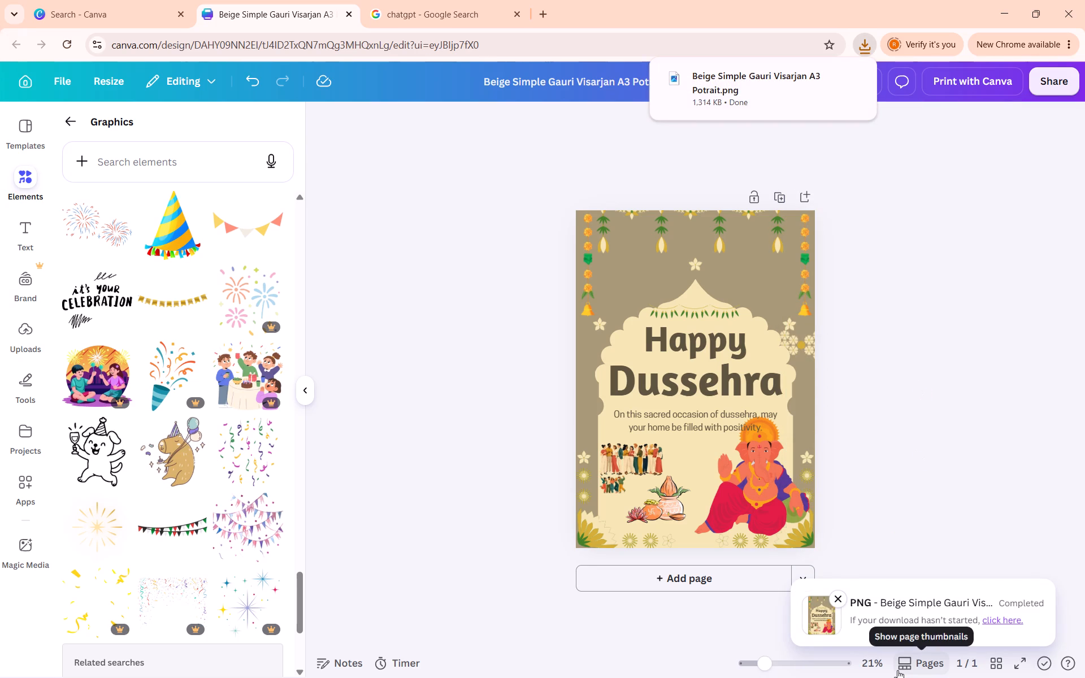
left_click(834, 601)
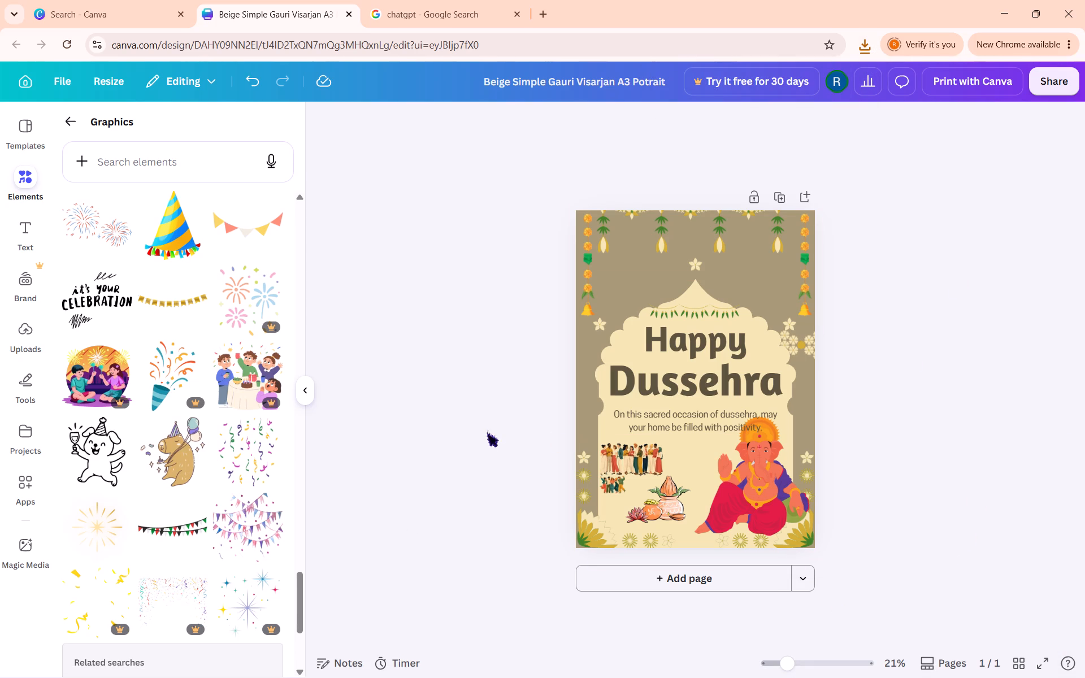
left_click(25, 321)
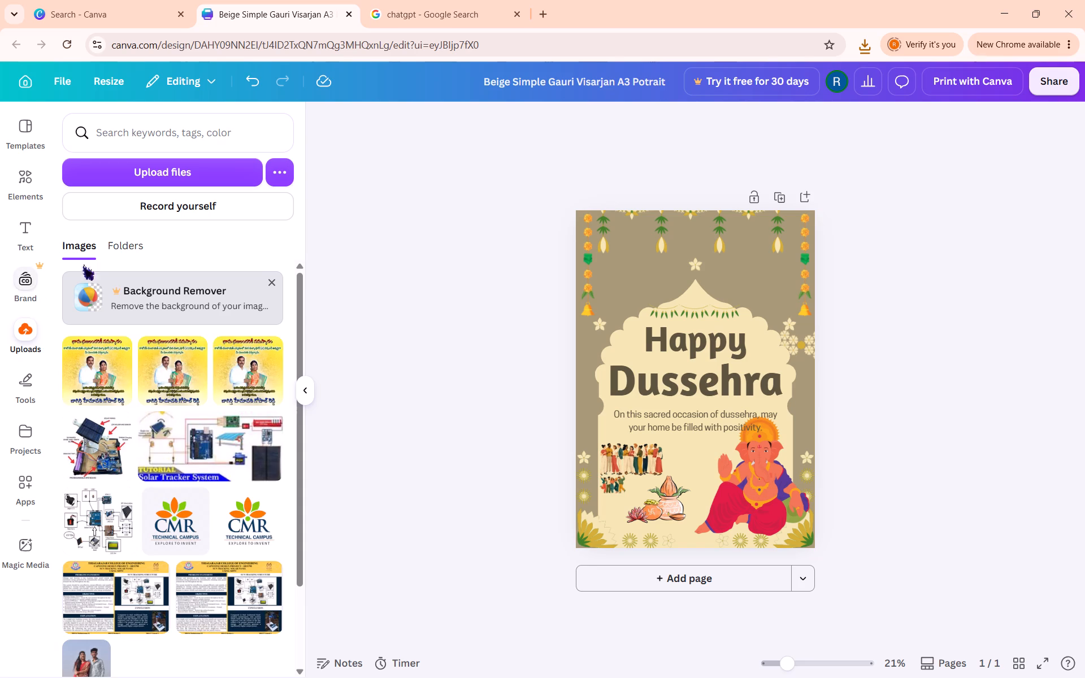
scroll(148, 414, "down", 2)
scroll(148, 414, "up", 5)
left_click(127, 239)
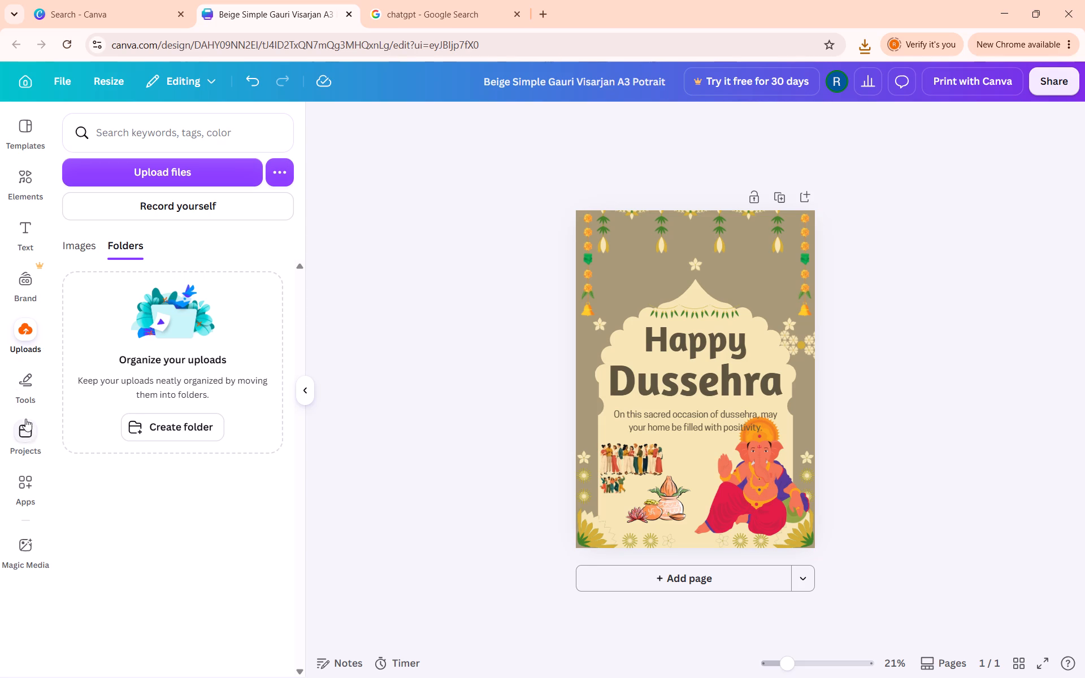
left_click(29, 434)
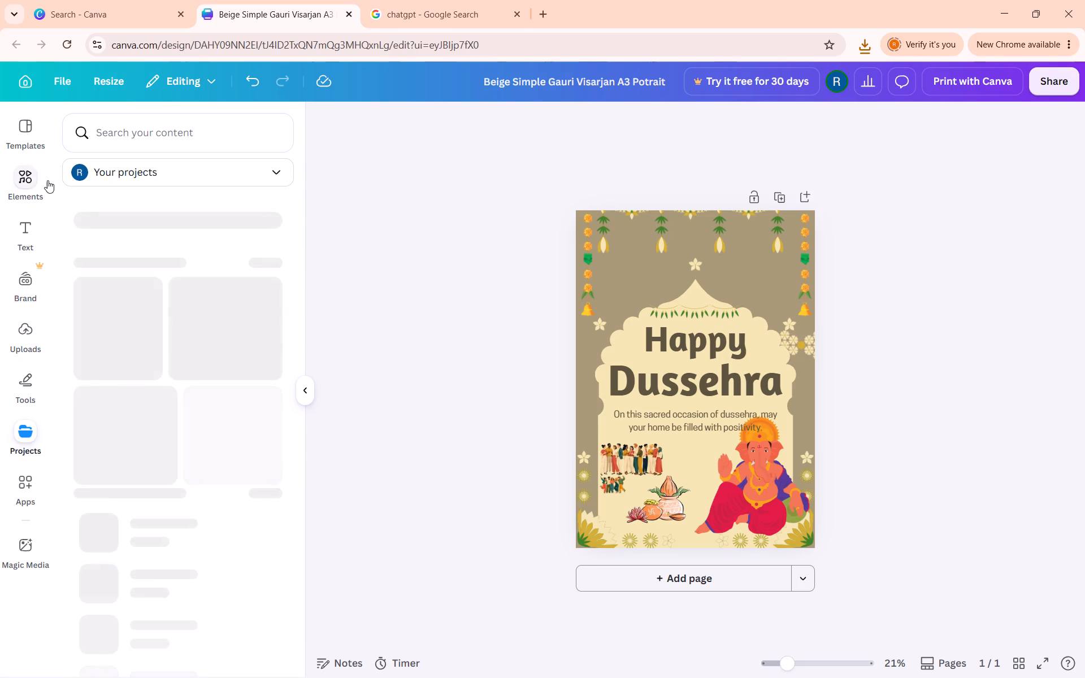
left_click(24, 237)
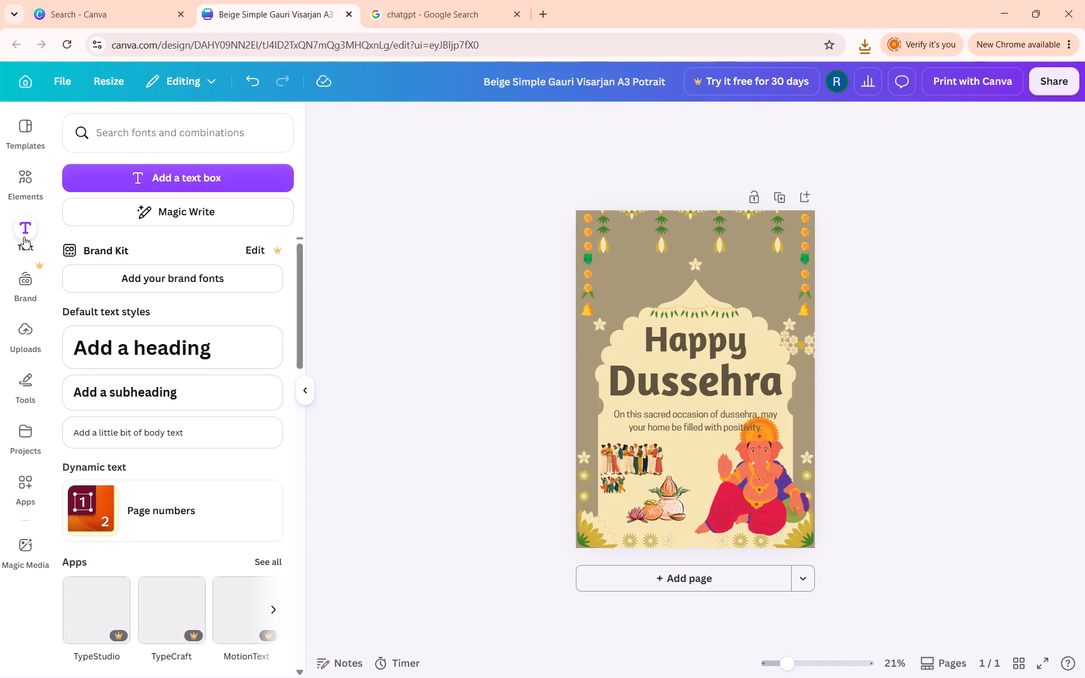